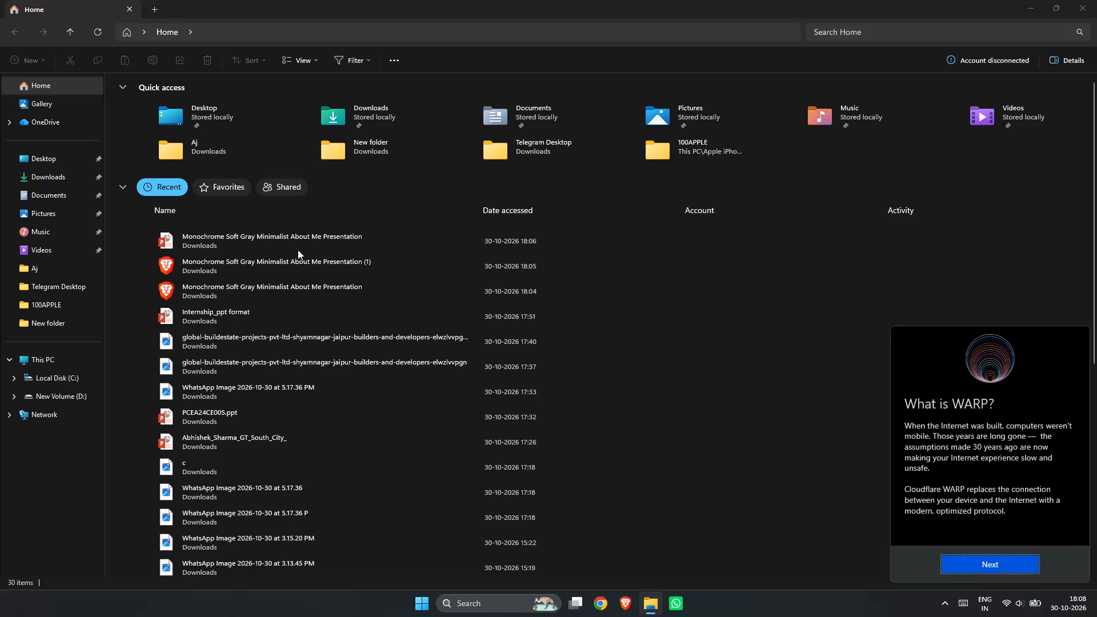
# Proceed through the Cloudflare WARP introduction and accept its privacy policy and terms of service.
pyautogui.click(972, 568)
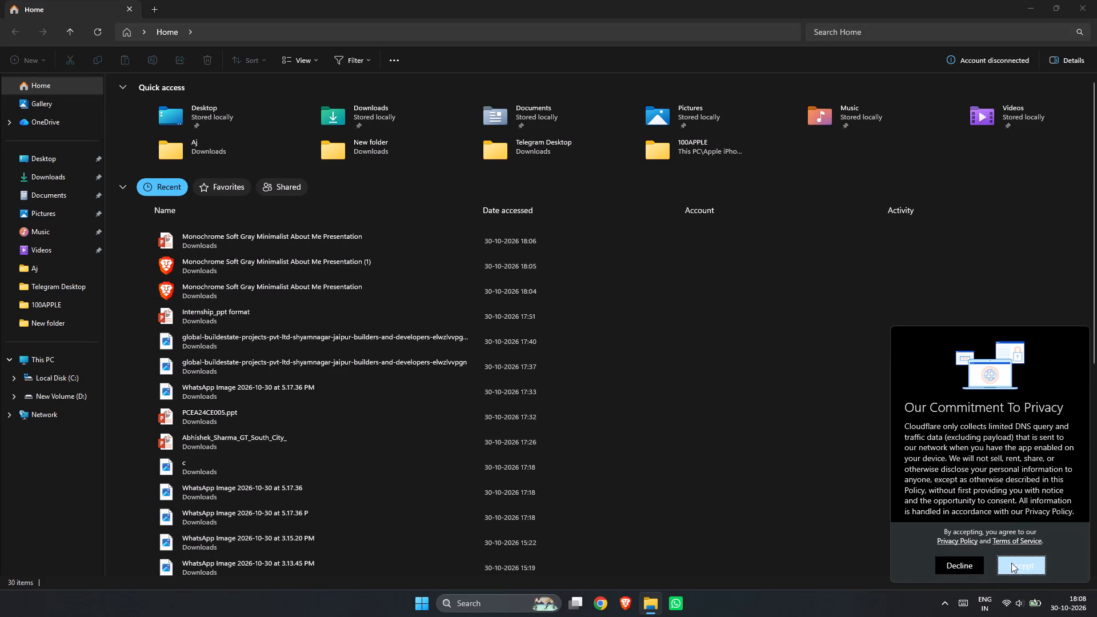
pyautogui.click(1016, 563)
pyautogui.click(837, 452)
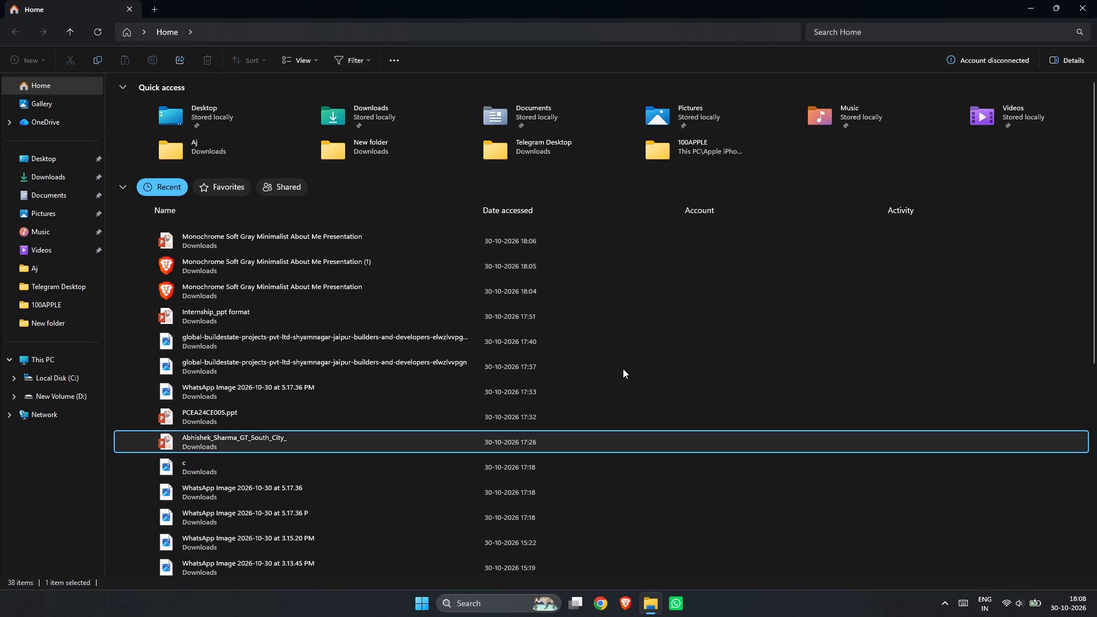
# Open the Internship_ppt format presentation from the recent files and dismiss the Office activation wizard.
pyautogui.doubleClick(333, 311)
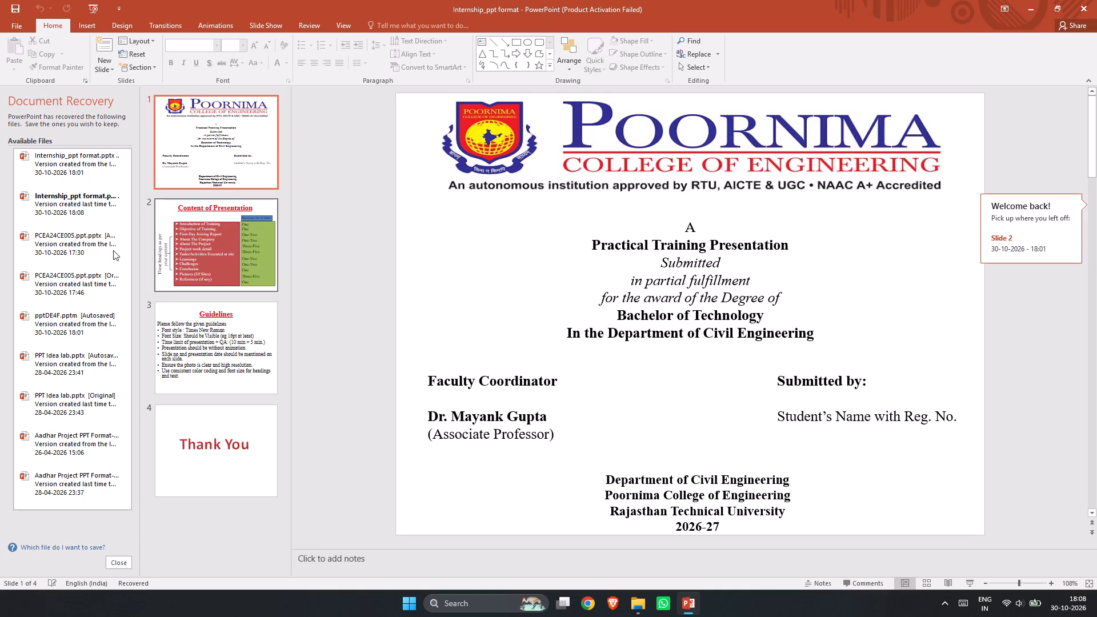
pyautogui.rightClick(209, 114)
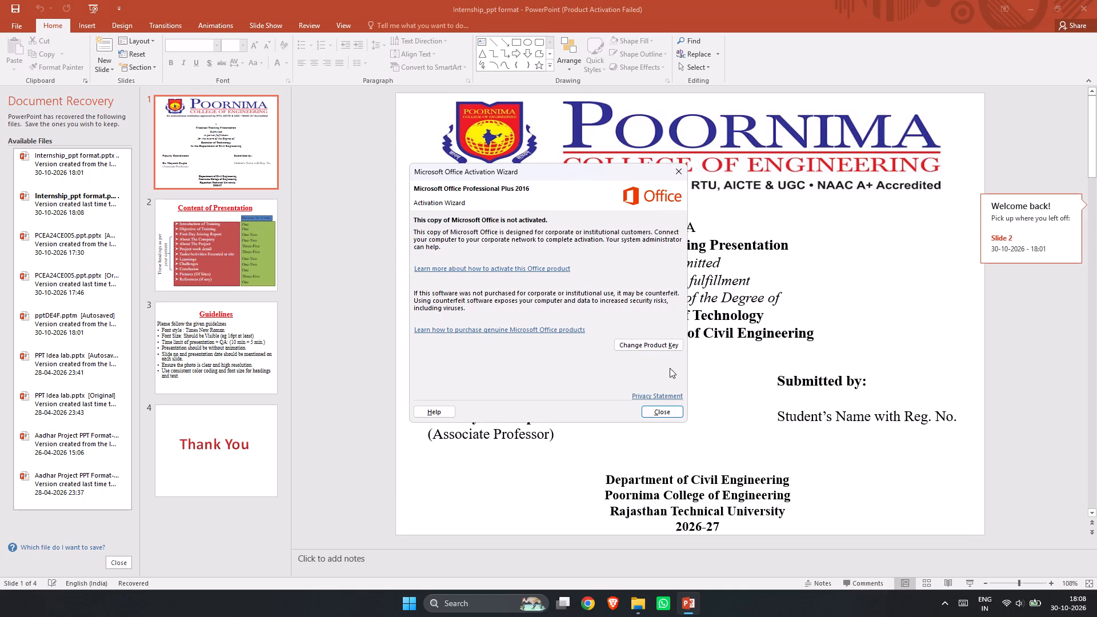
pyautogui.click(663, 422)
pyautogui.click(654, 418)
pyautogui.click(640, 410)
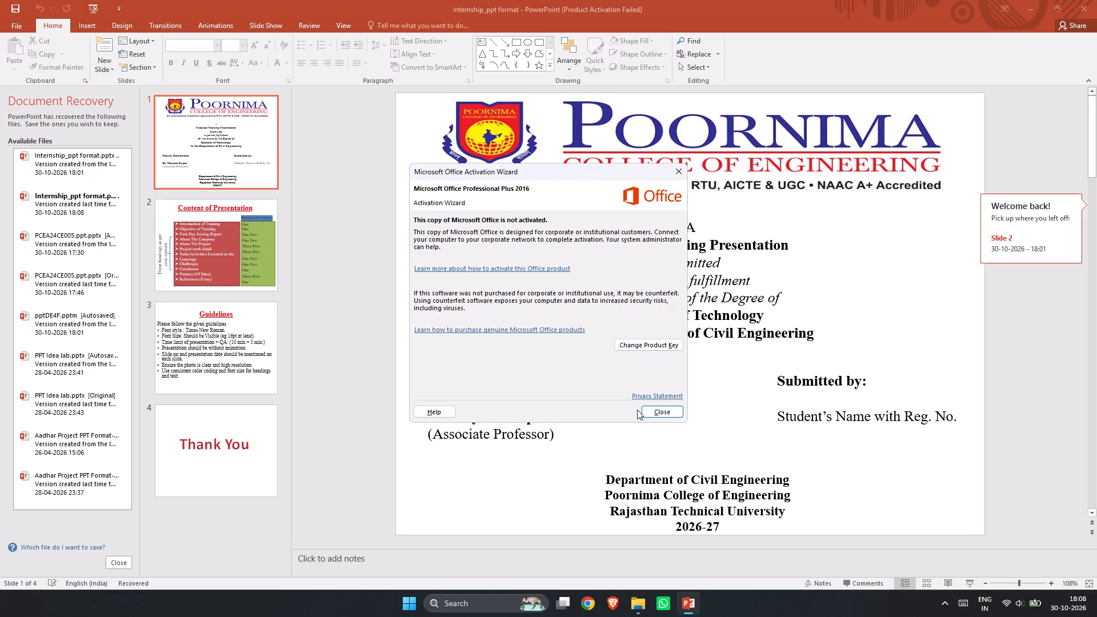
pyautogui.click(642, 410)
# Copy the college title slide and paste it into a new blank presentation.
pyautogui.rightClick(179, 139)
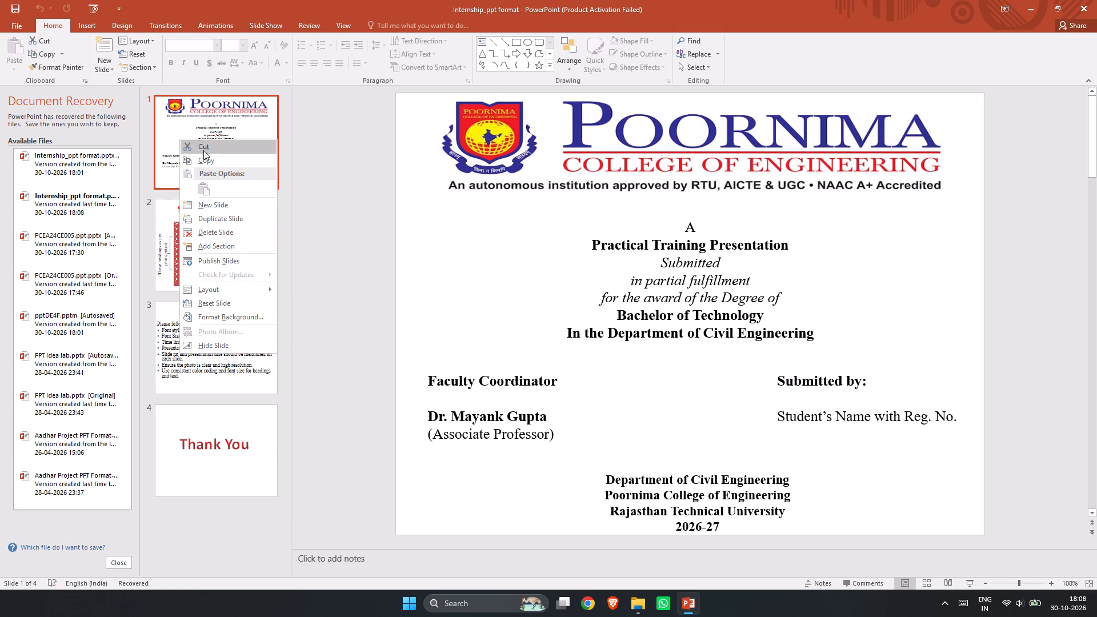
pyautogui.click(203, 155)
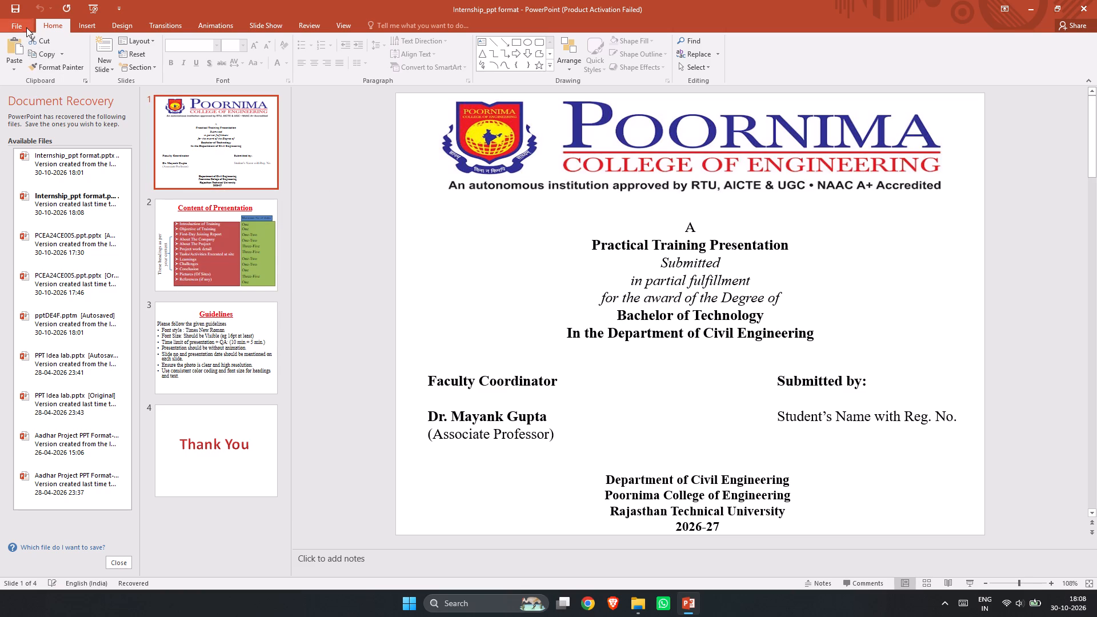
pyautogui.click(26, 27)
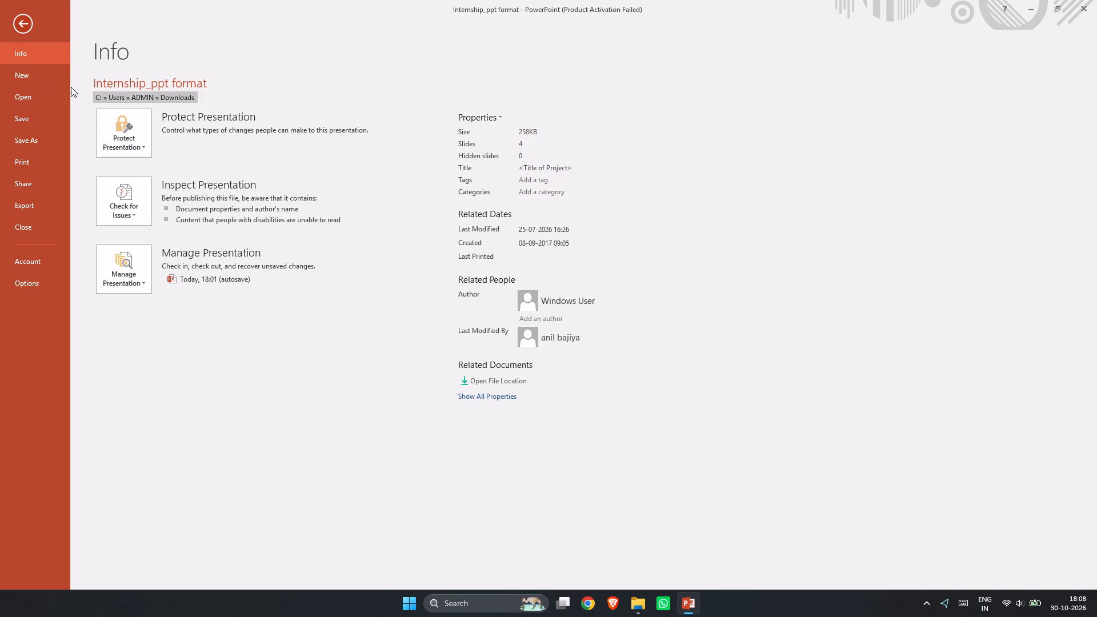
pyautogui.click(11, 71)
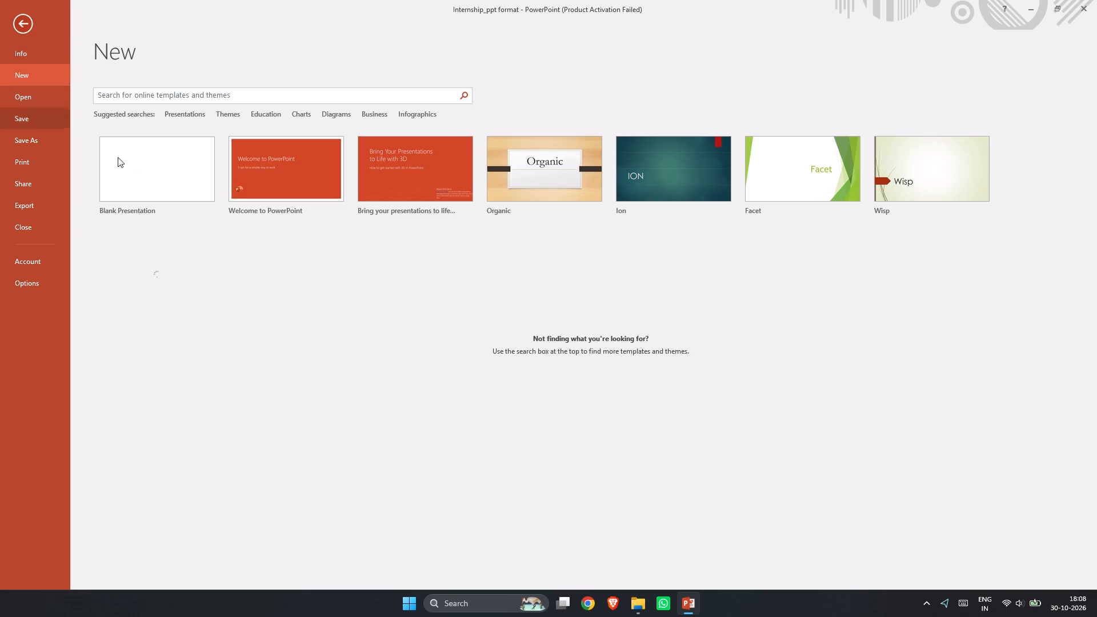
pyautogui.click(140, 176)
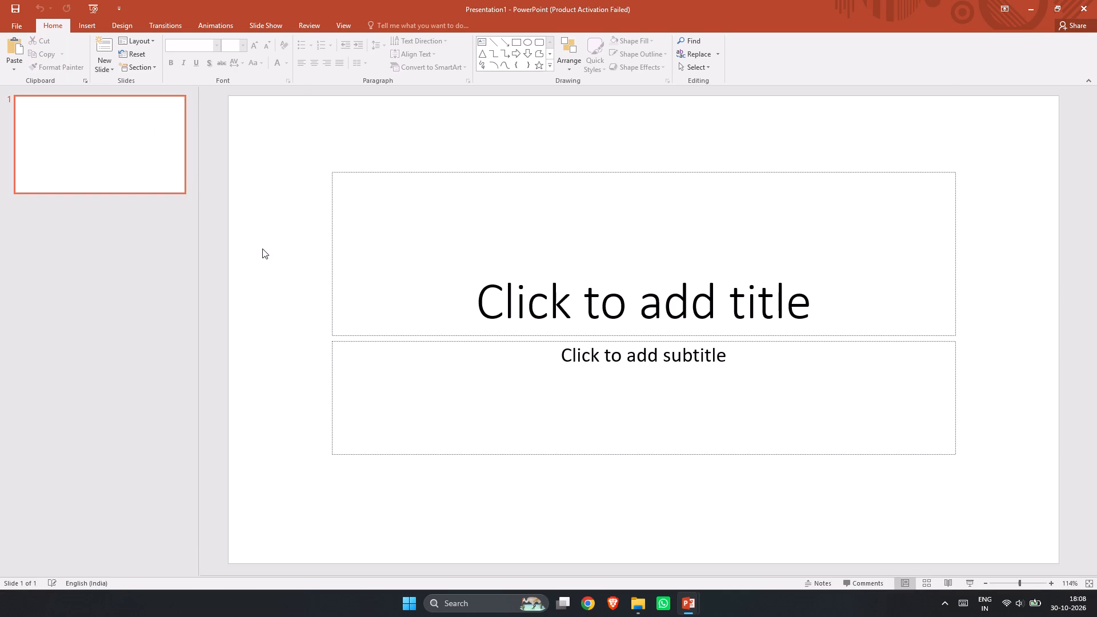
pyautogui.hotkey('ctrl', 'v')
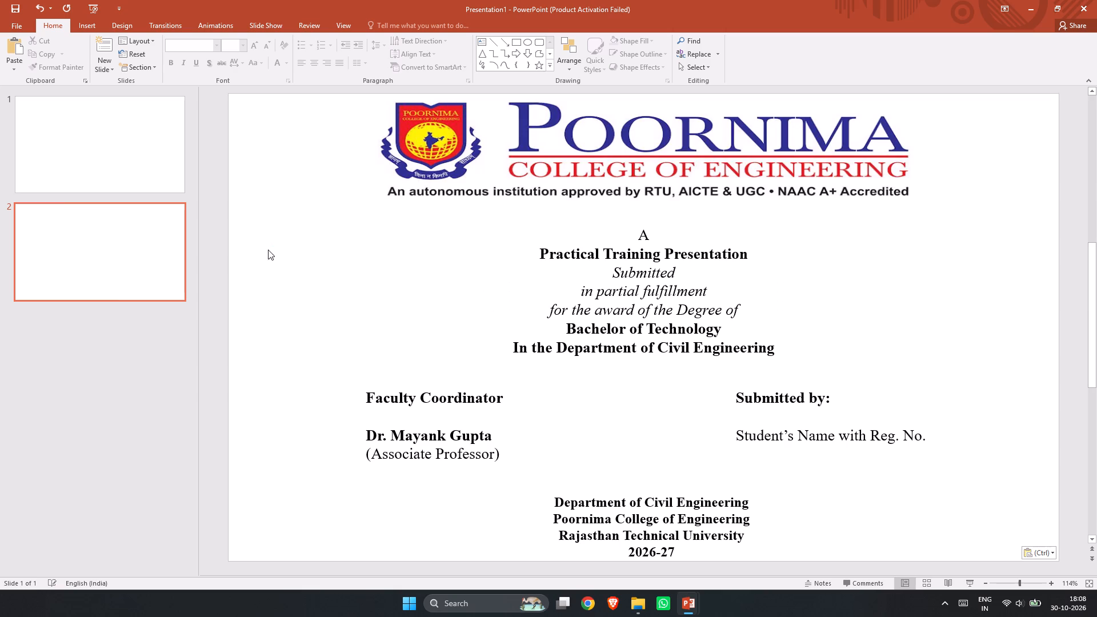
# Delete the empty first slide of the new presentation.
pyautogui.rightClick(141, 175)
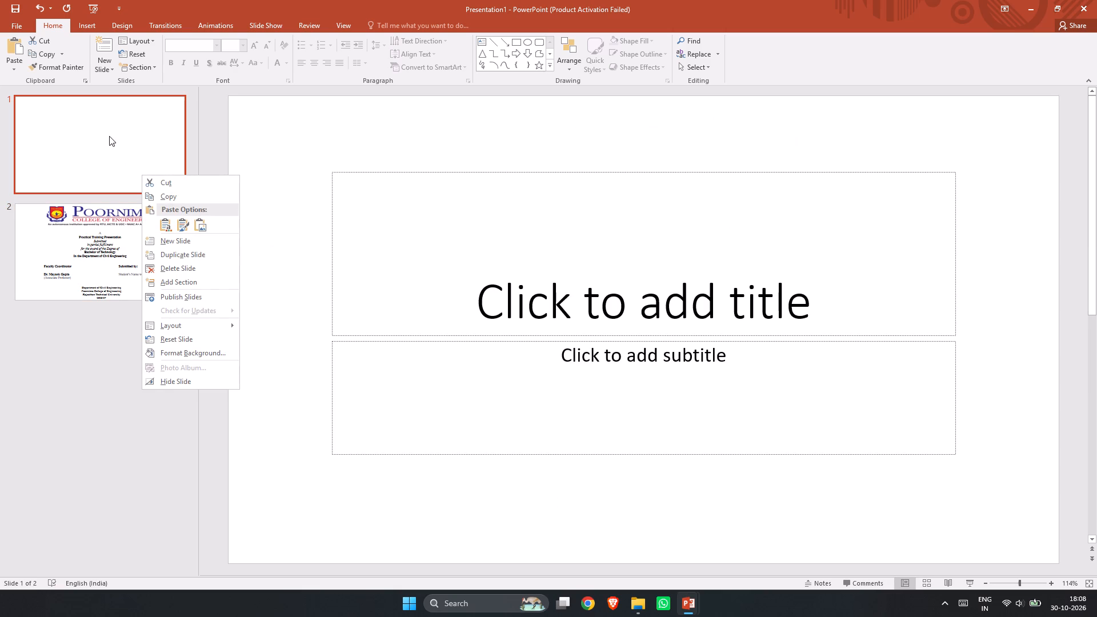
pyautogui.click(187, 270)
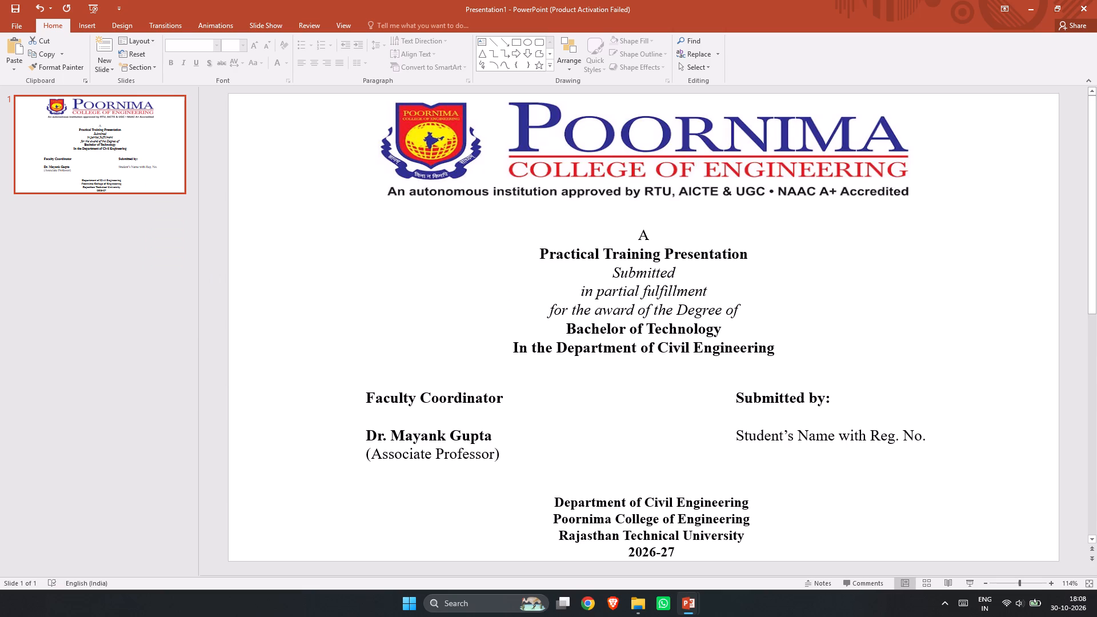
# Replace the "Submitted by:" text on the title slide with "Aman".
pyautogui.moveTo(852, 402); pyautogui.dragTo(758, 400)
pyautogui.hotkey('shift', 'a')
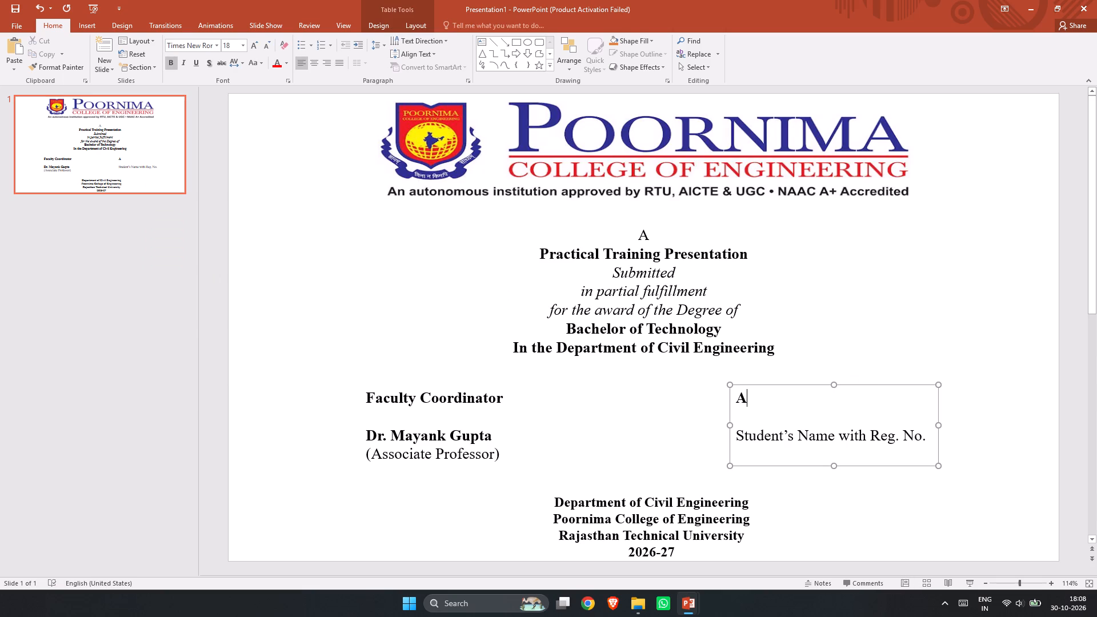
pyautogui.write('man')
# Replace the "Student's Name with Reg. No." placeholder on the title slide with the student's registration number.
pyautogui.moveTo(924, 434); pyautogui.dragTo(829, 447)
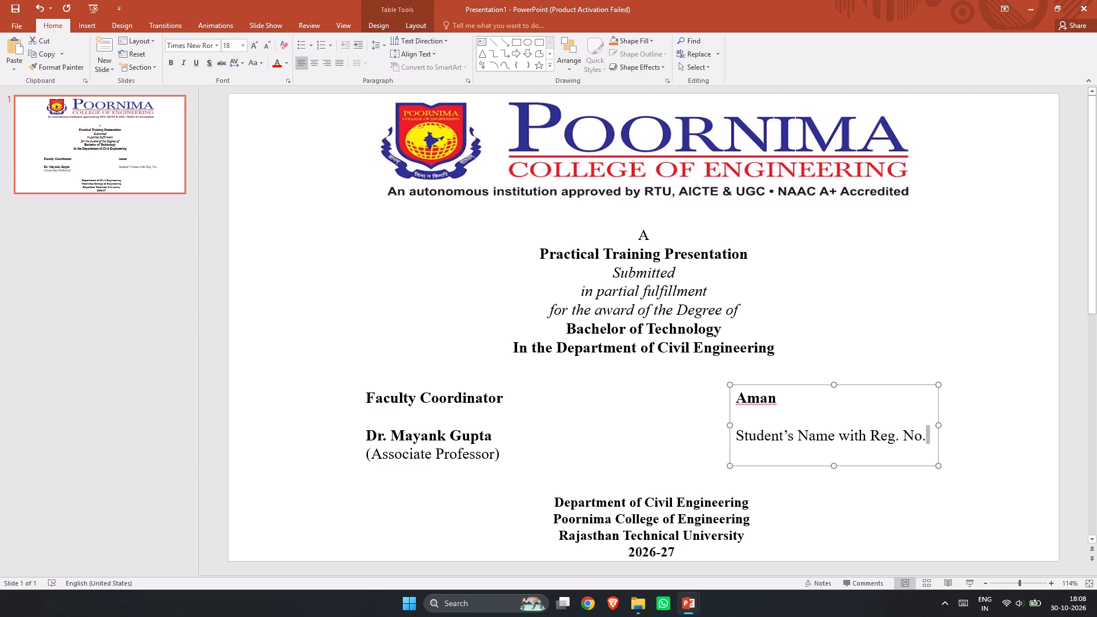
pyautogui.moveTo(829, 447); pyautogui.dragTo(736, 440)
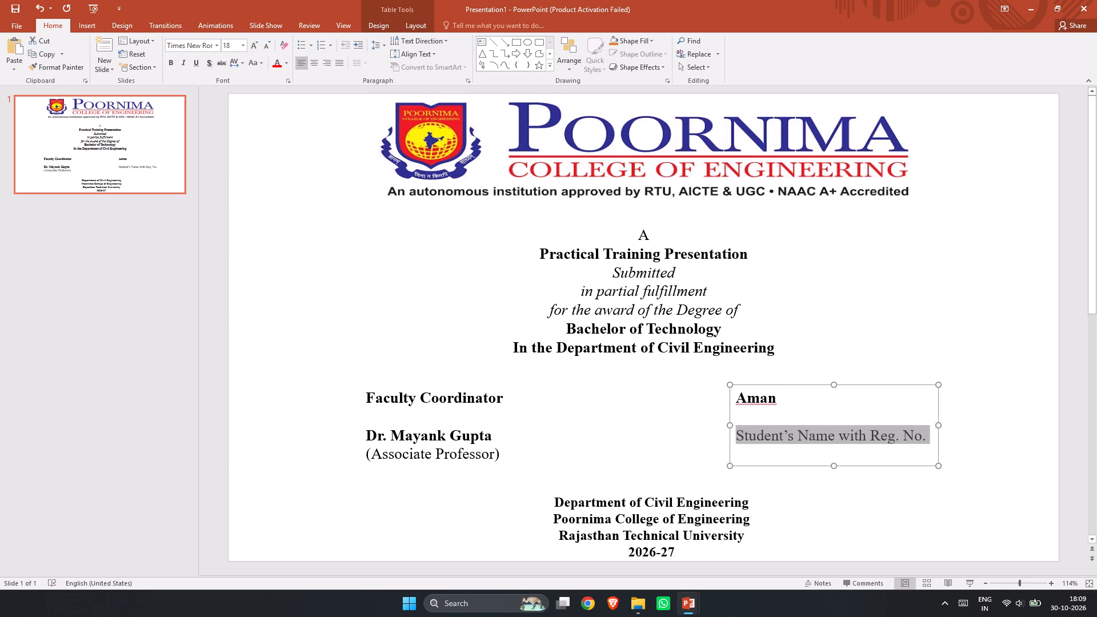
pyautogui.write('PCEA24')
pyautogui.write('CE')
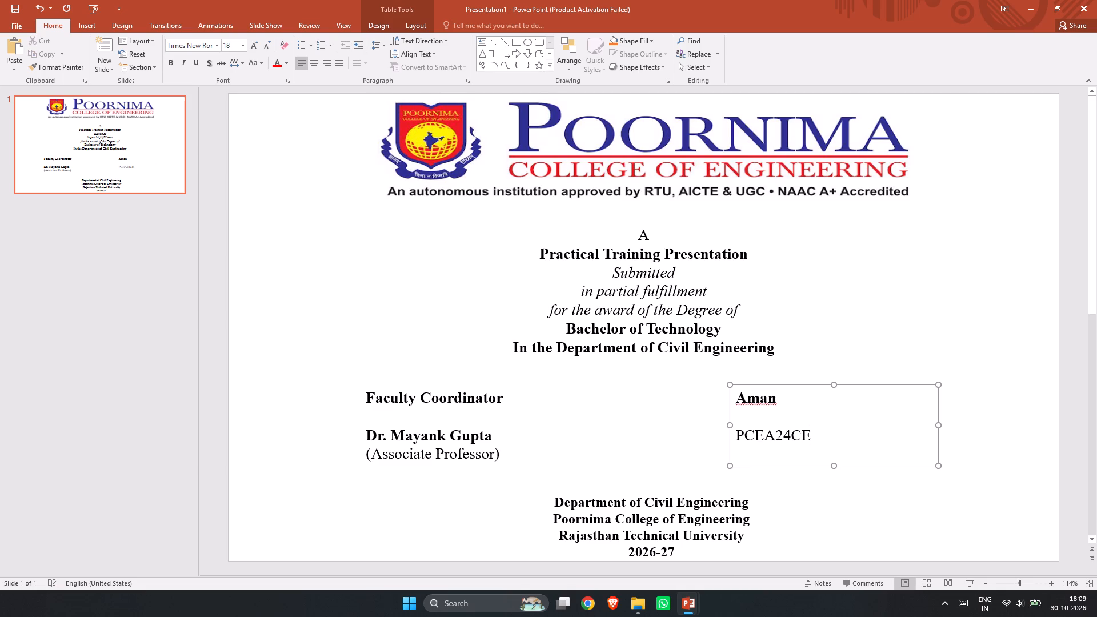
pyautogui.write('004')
pyautogui.click(224, 301)
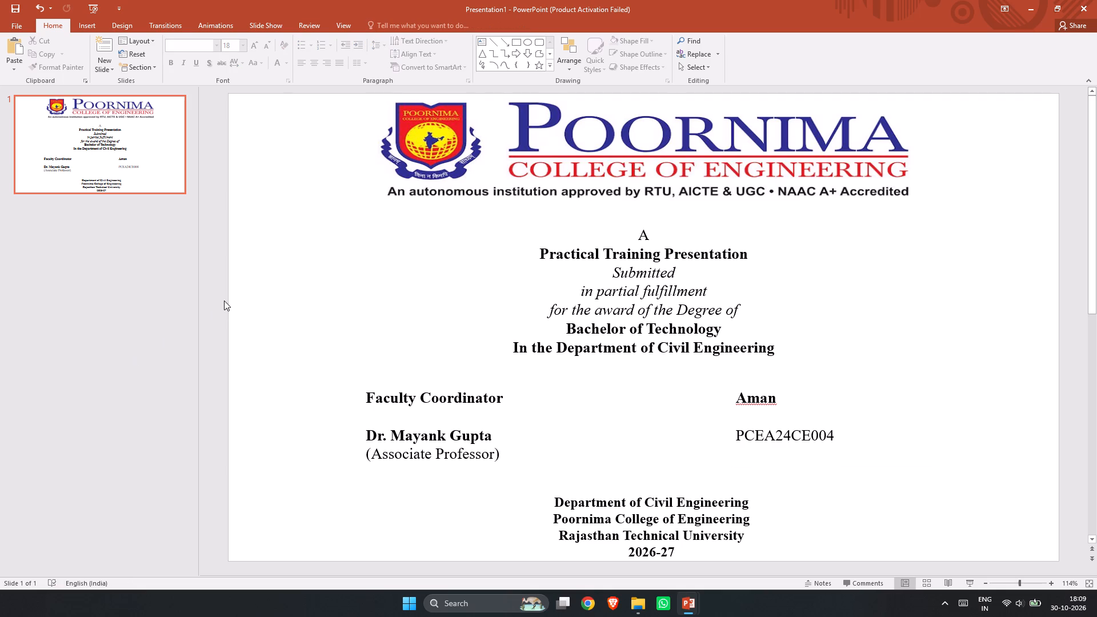
# Add a new blank slide after the title slide.
pyautogui.scroll(-1, 221, 301)
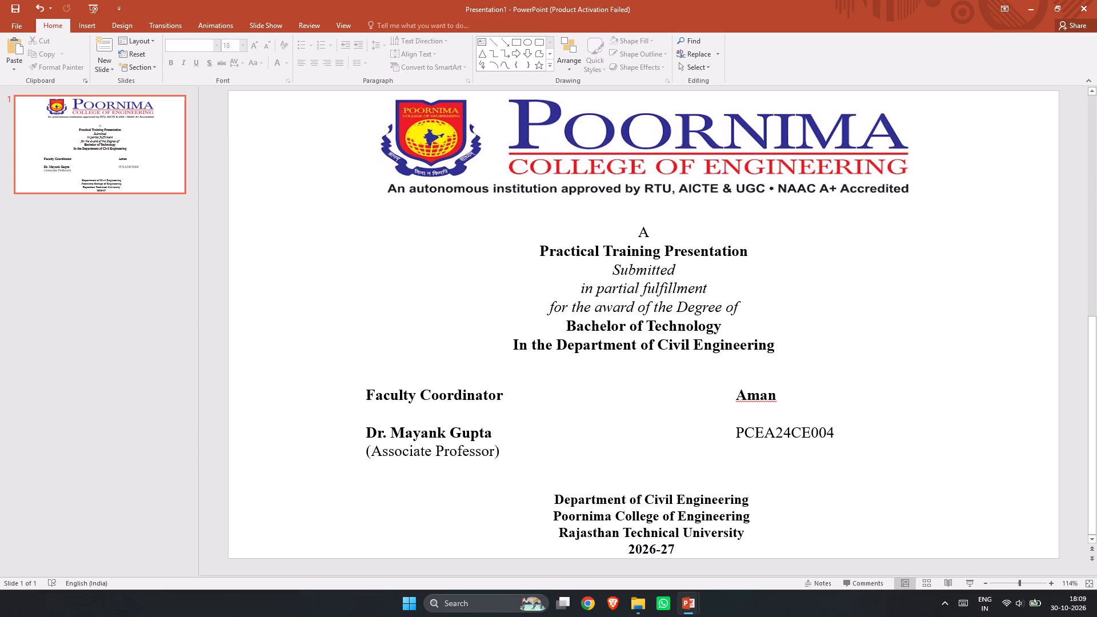
pyautogui.rightClick(146, 196)
pyautogui.rightClick(106, 263)
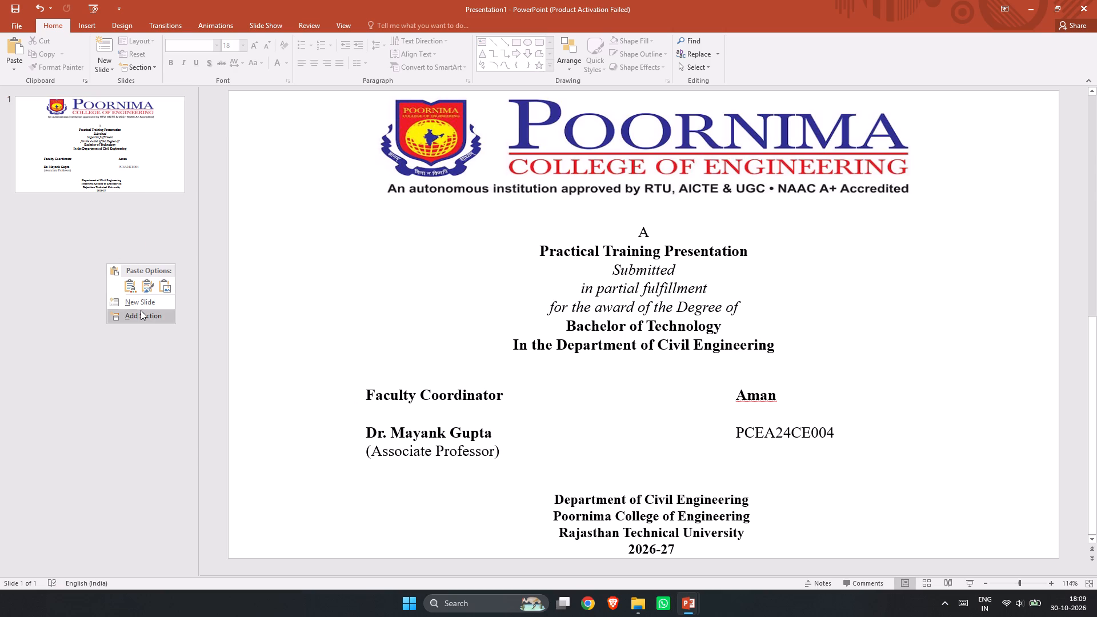
pyautogui.click(142, 308)
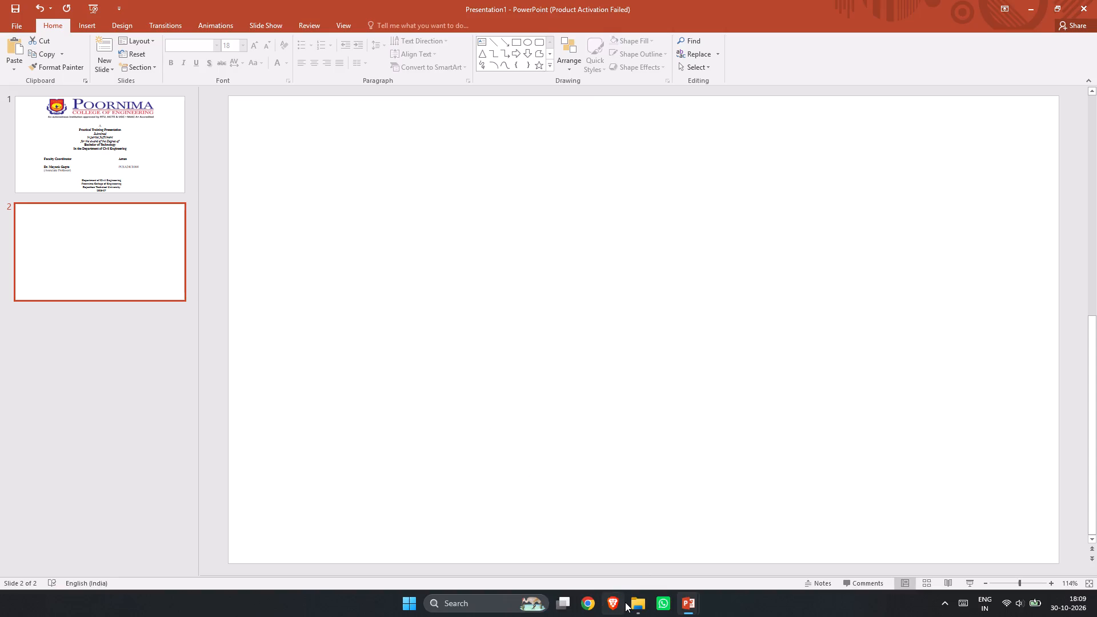
# Save the presentation as Presentation1 in the Documents folder on this PC.
pyautogui.hotkey('ctrl', 's')
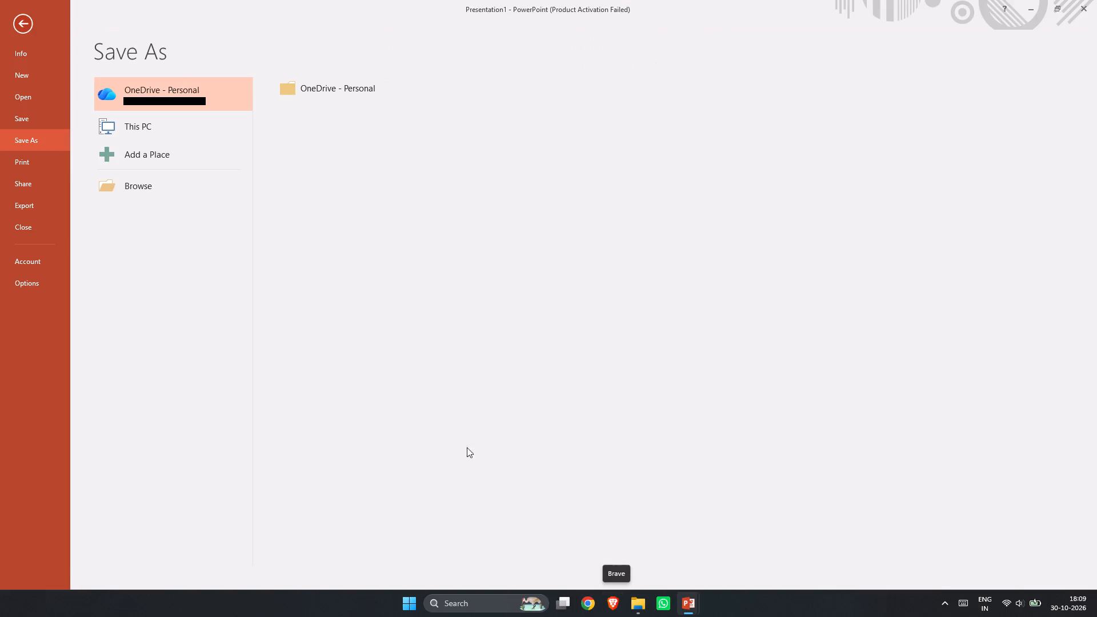
pyautogui.click(174, 119)
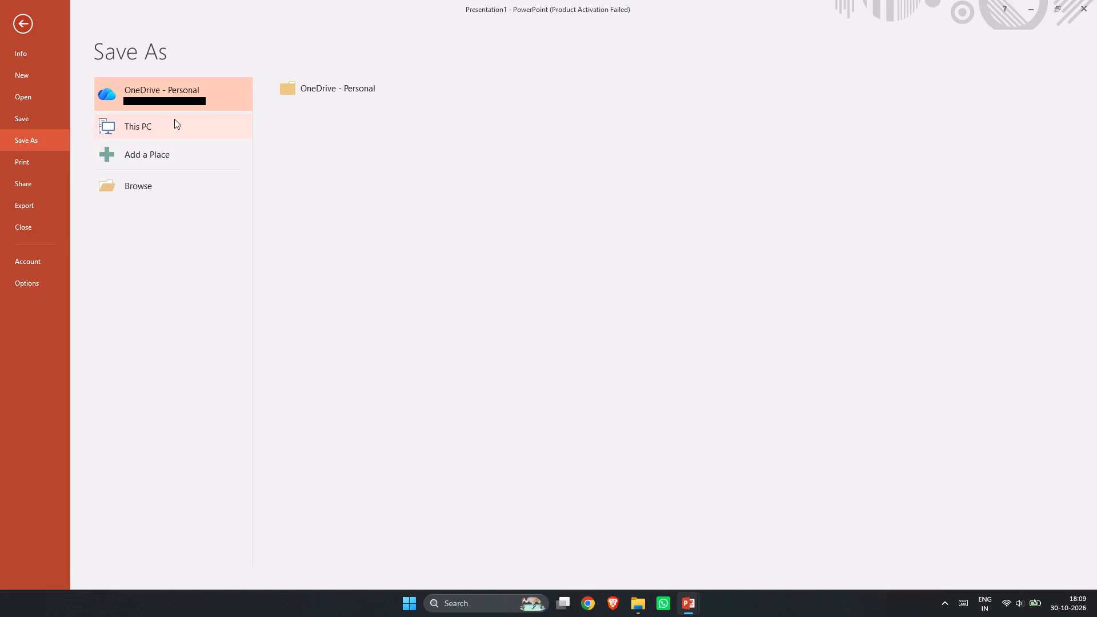
pyautogui.click(358, 145)
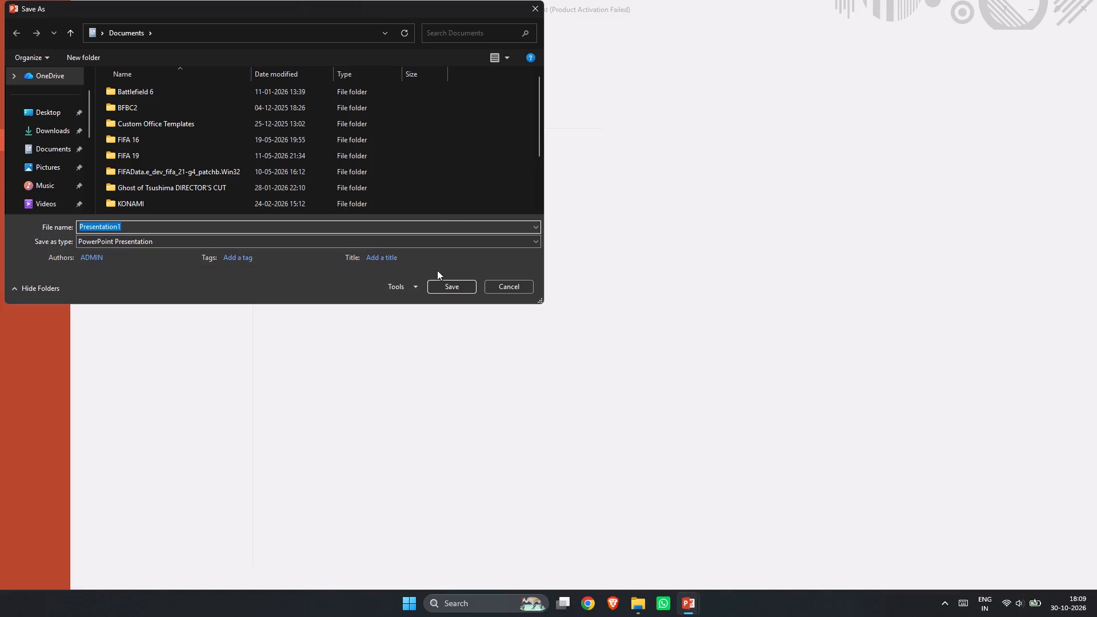
pyautogui.click(452, 293)
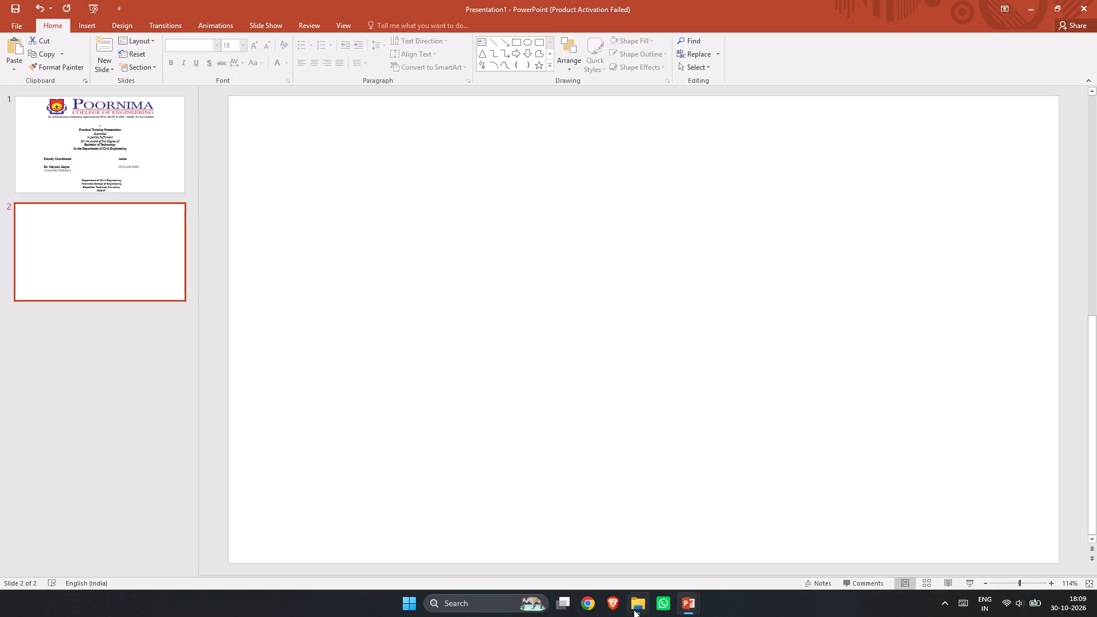
# Switch to Brave, search the web for "PPT page for introduction to internship" and look through the results.
pyautogui.click(616, 606)
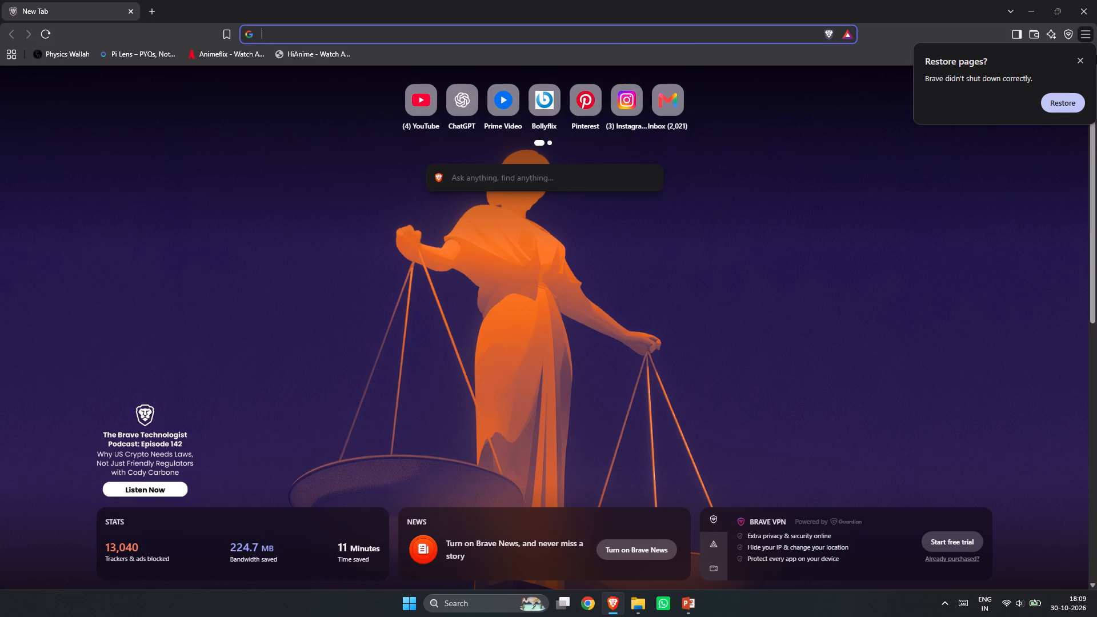
pyautogui.click(1085, 55)
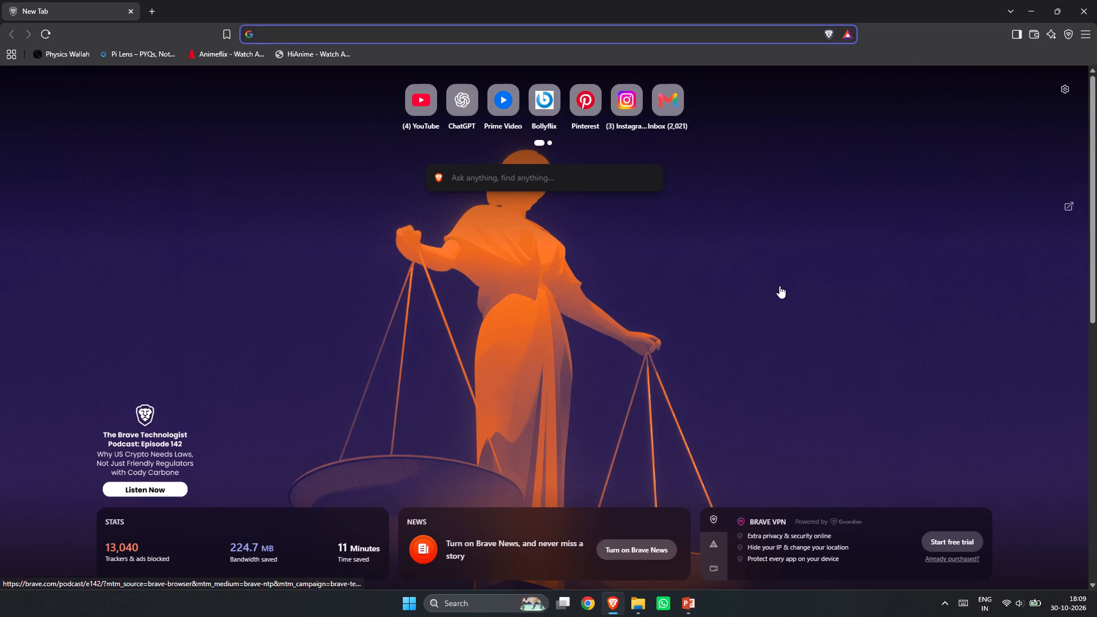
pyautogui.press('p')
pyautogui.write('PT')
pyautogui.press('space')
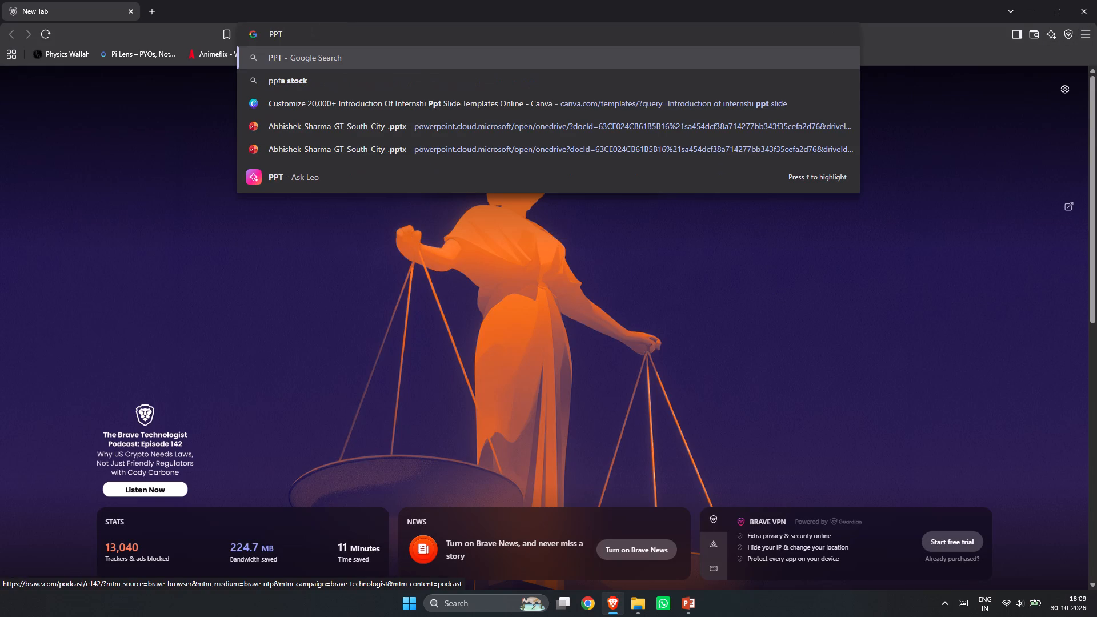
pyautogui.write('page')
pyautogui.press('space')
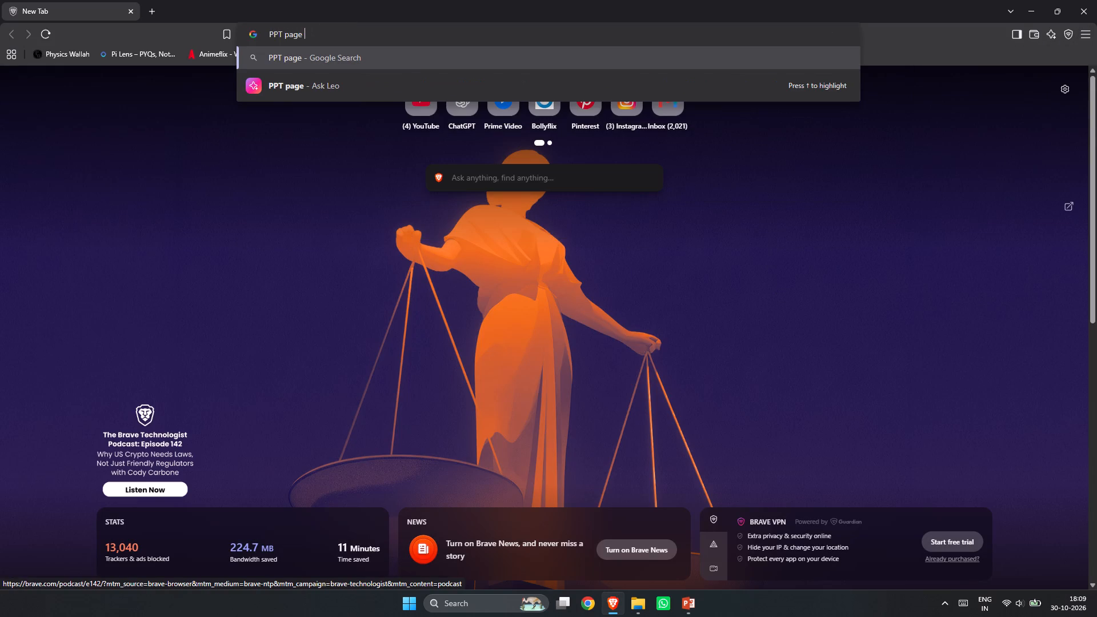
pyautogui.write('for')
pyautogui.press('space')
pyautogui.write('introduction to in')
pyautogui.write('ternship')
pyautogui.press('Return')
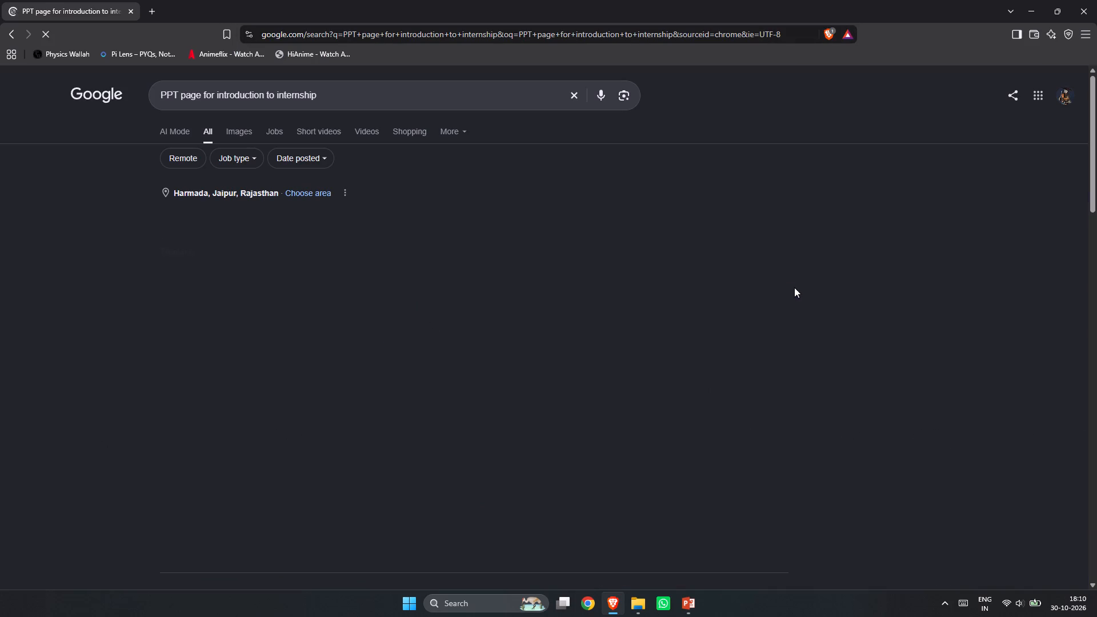
pyautogui.scroll(-4, 160, 424)
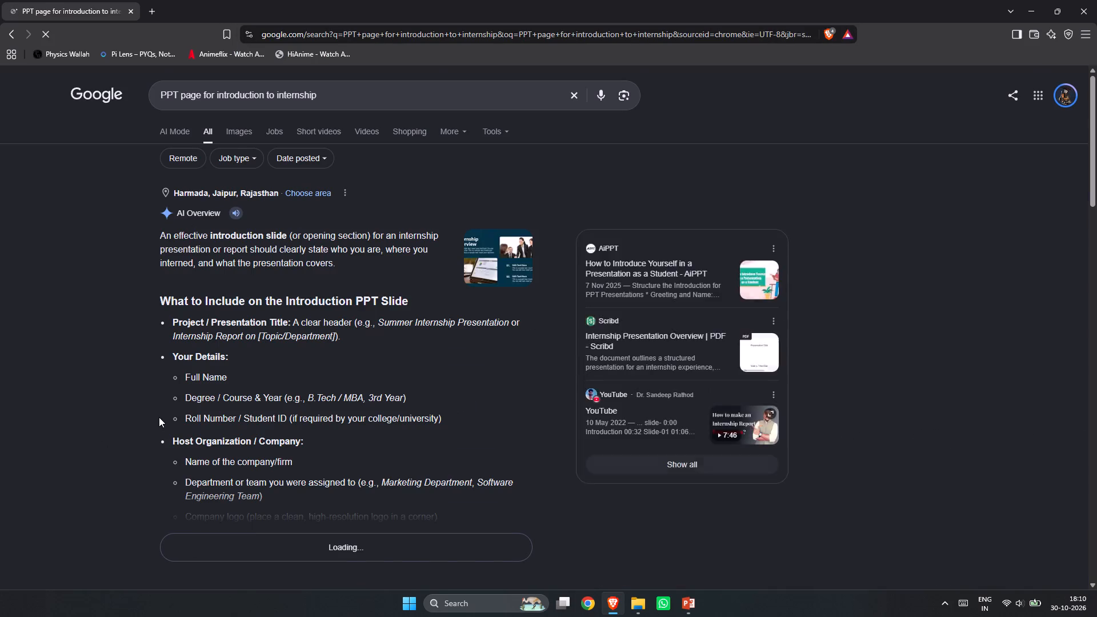
pyautogui.scroll(-4, 159, 417)
pyautogui.scroll(1, 159, 417)
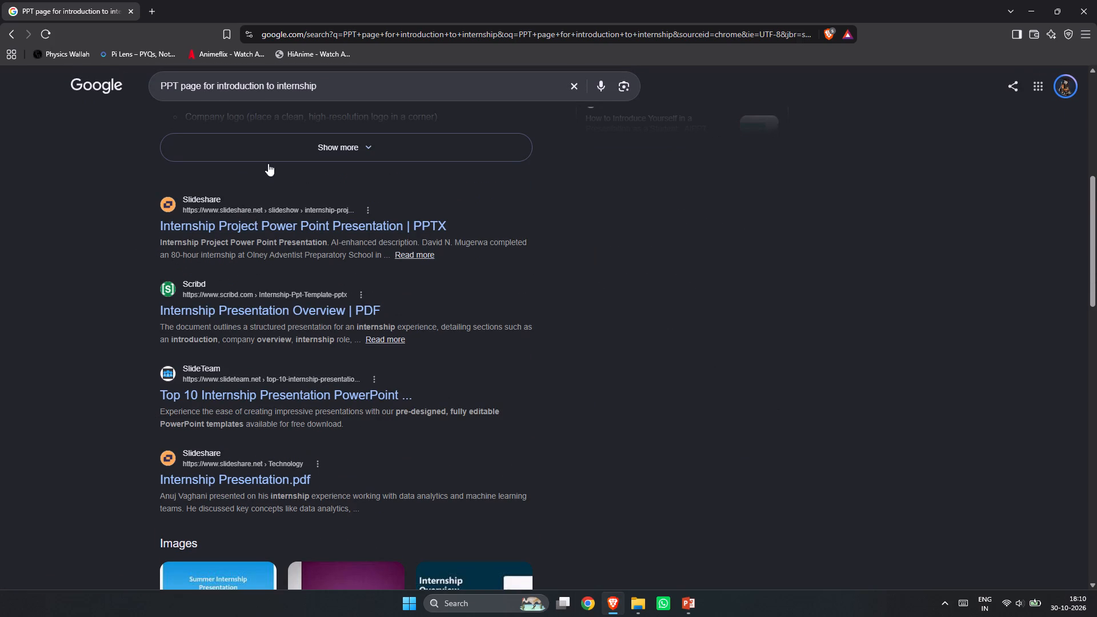
# Refine the web search to "PPT page for introduction to internship template".
pyautogui.click(361, 89)
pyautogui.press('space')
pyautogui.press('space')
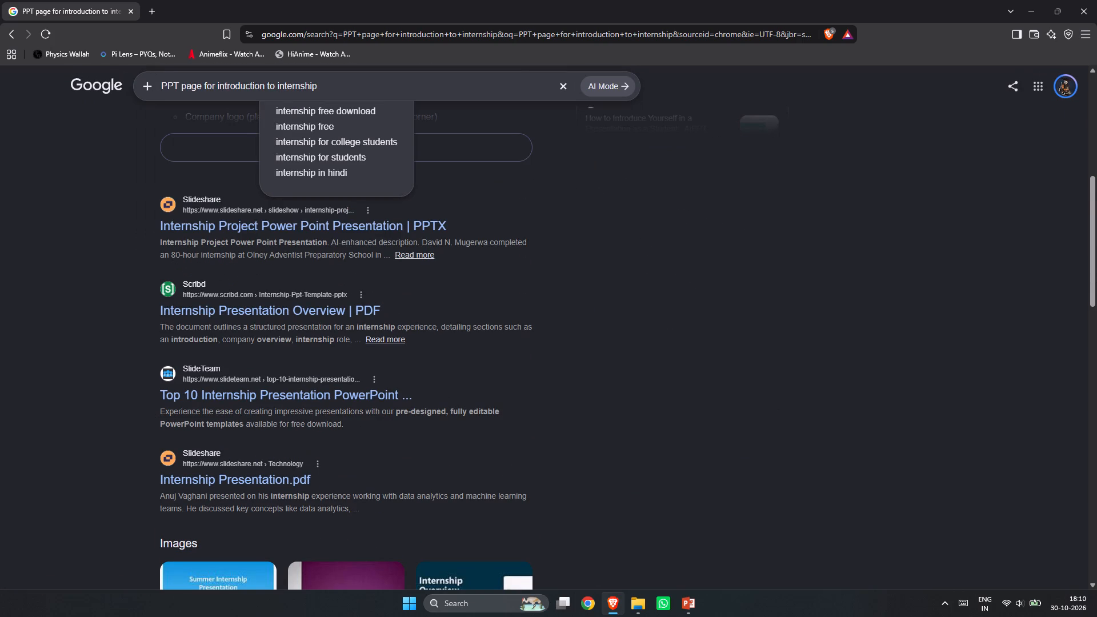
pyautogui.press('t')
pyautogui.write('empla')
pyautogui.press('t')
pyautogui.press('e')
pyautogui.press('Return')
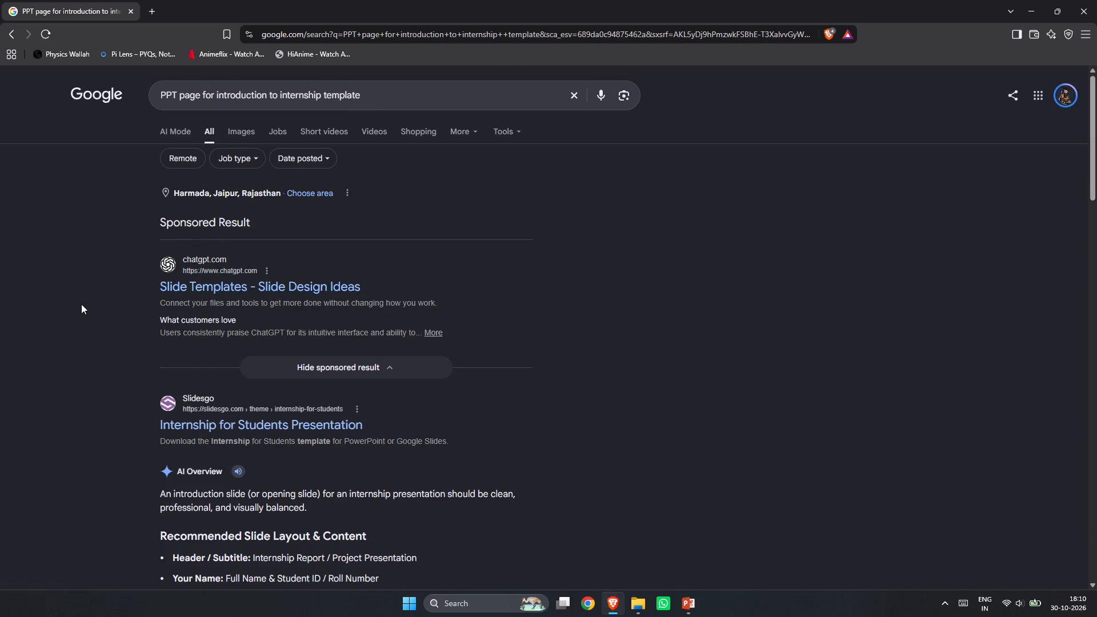
# Open Slidesgo's Internship for Students Presentation result, check its slide previews, and return to the search results.
pyautogui.scroll(-3, 81, 303)
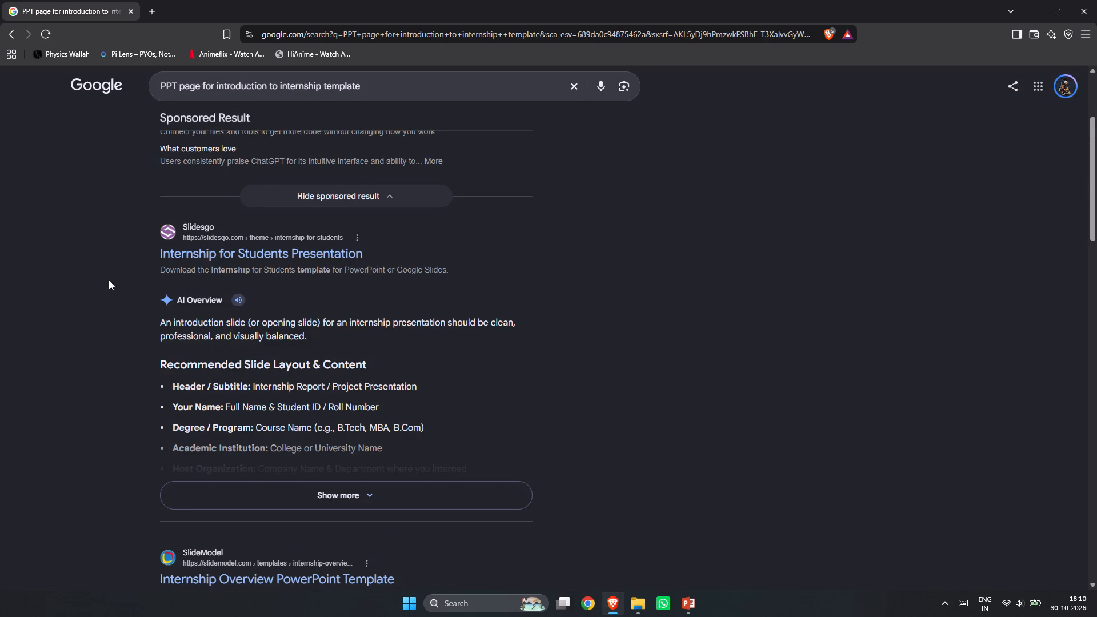
pyautogui.click(175, 250)
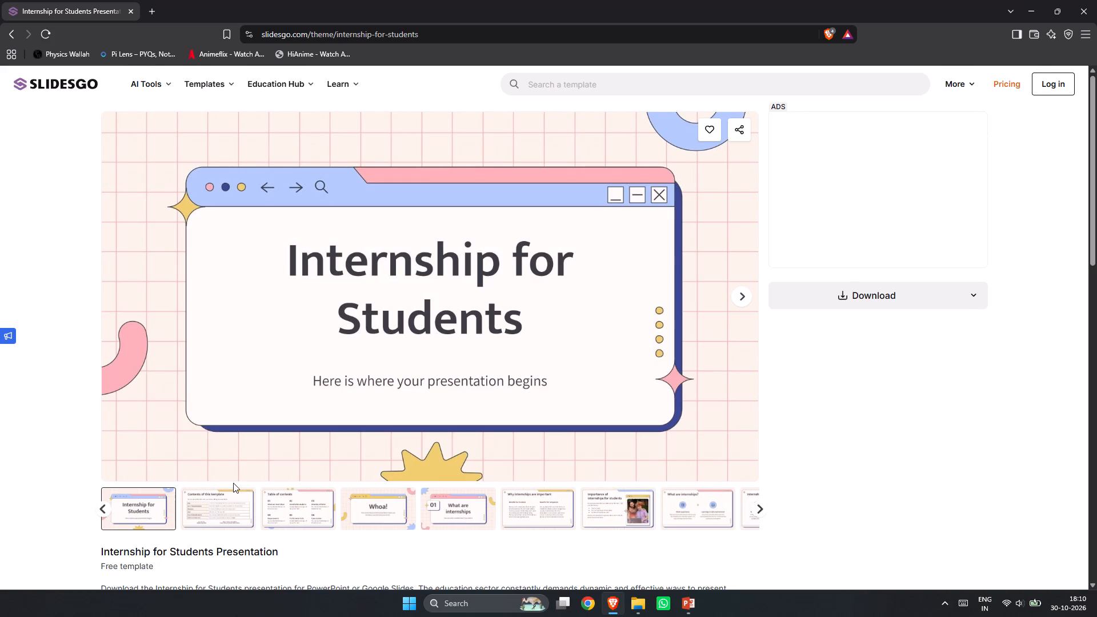
pyautogui.click(223, 497)
pyautogui.click(155, 529)
pyautogui.scroll(-4, 214, 292)
pyautogui.click(213, 292)
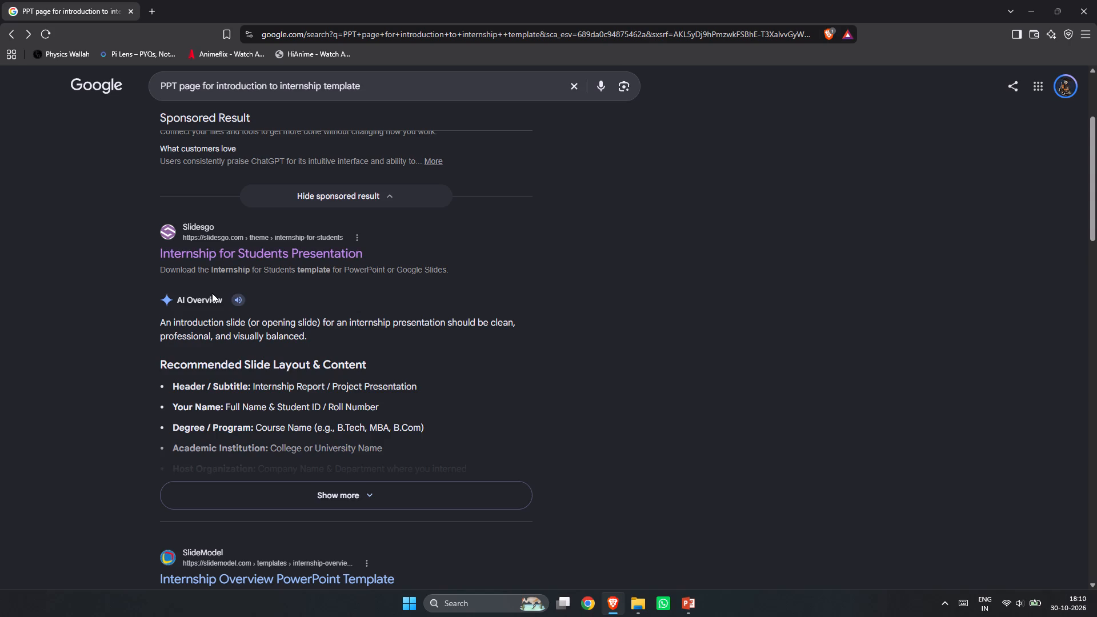
# Open SlideModel's Internship Overview PowerPoint Template result and examine its slide previews and description.
pyautogui.scroll(-6, 212, 293)
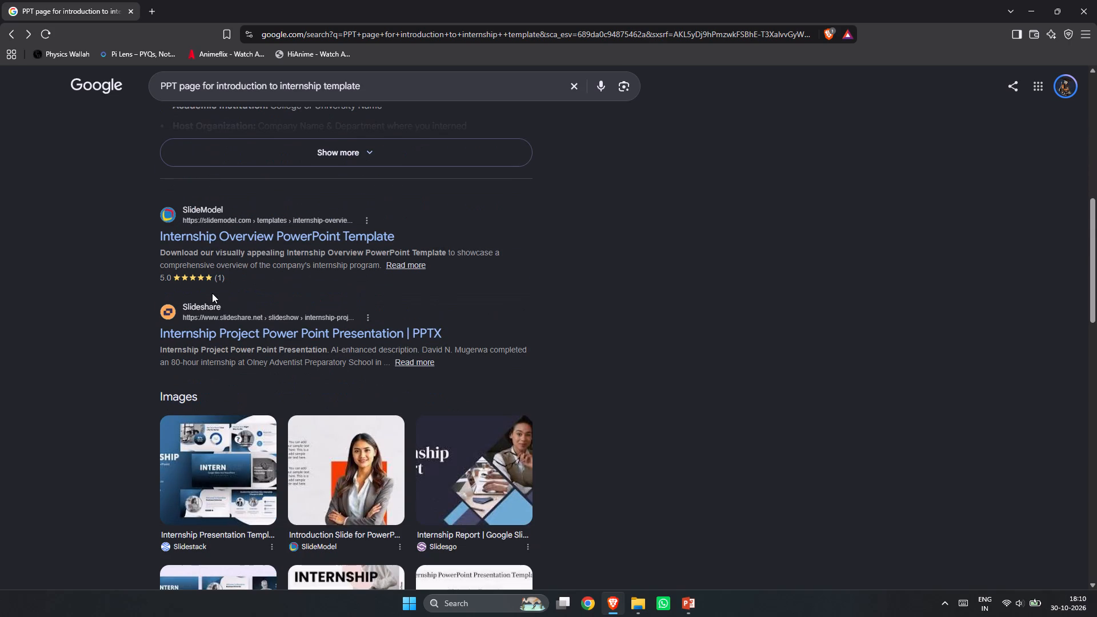
pyautogui.click(251, 234)
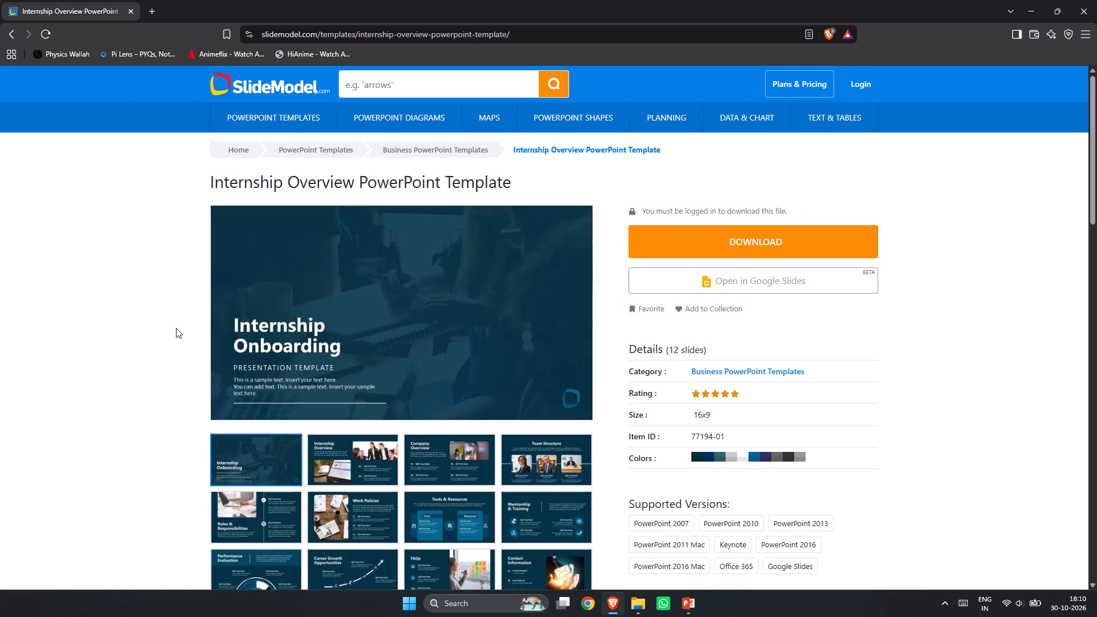
pyautogui.scroll(-2, 170, 331)
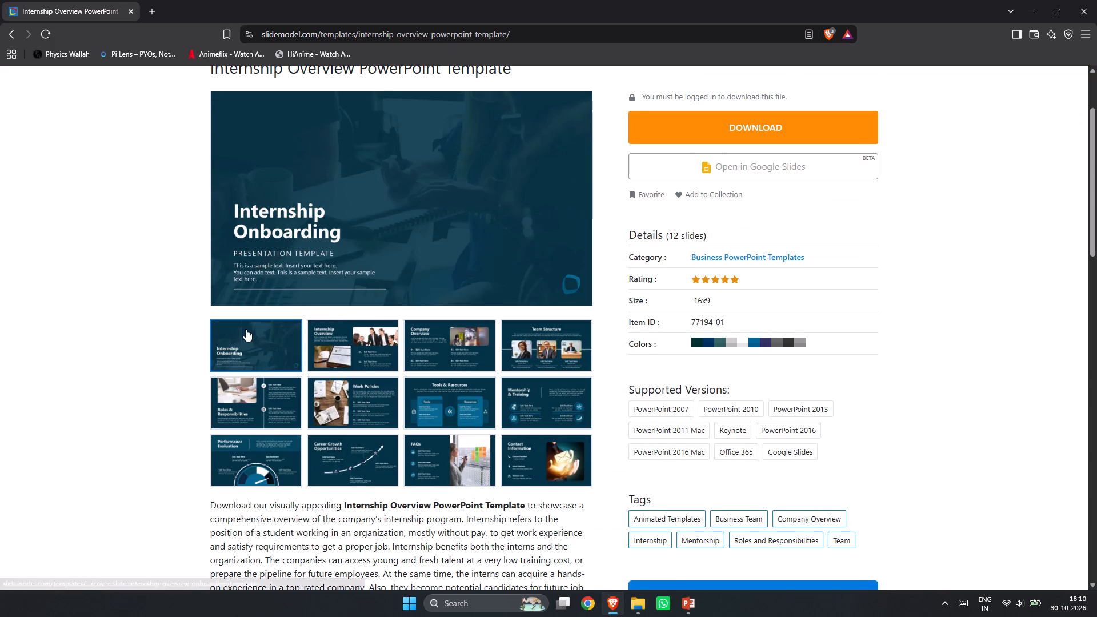
pyautogui.click(243, 346)
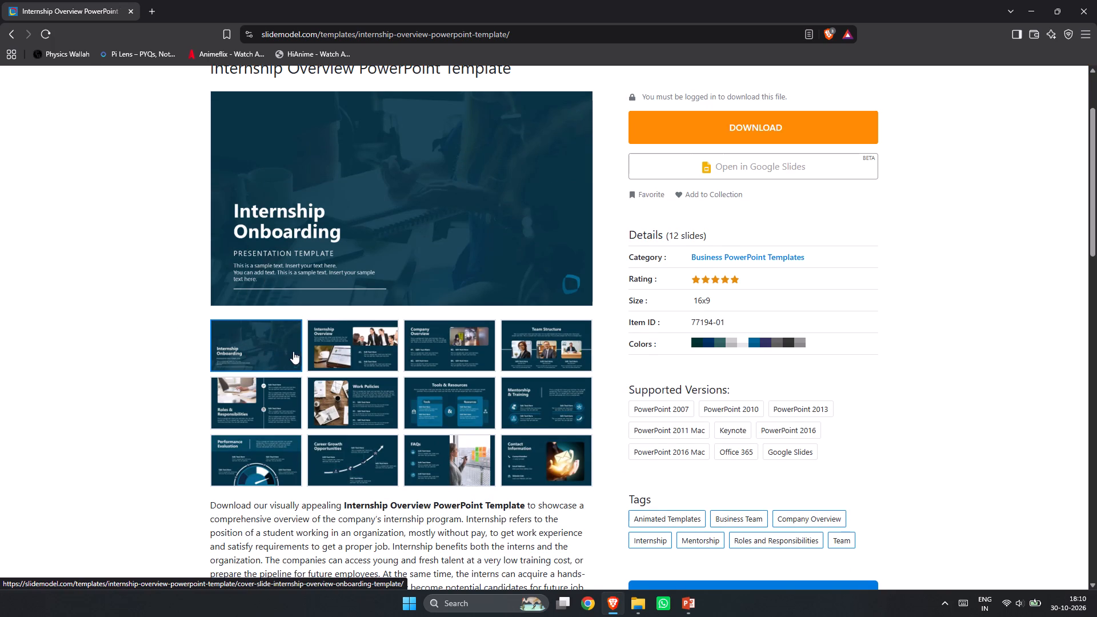
pyautogui.scroll(-5, 366, 343)
pyautogui.scroll(2, 362, 343)
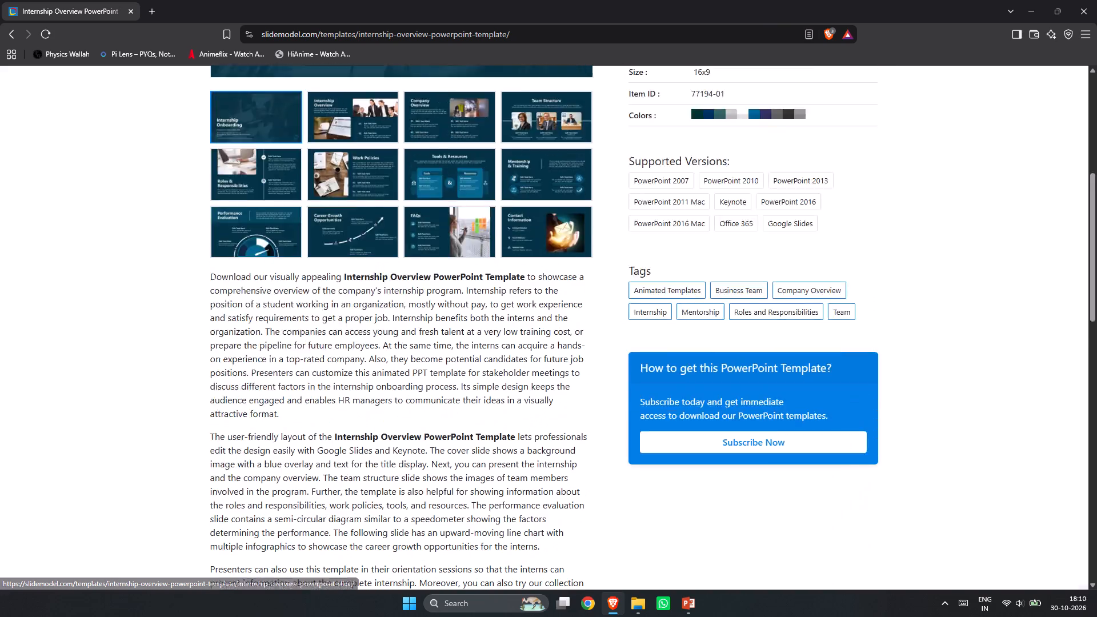
pyautogui.scroll(5, 362, 343)
pyautogui.scroll(-1, 349, 343)
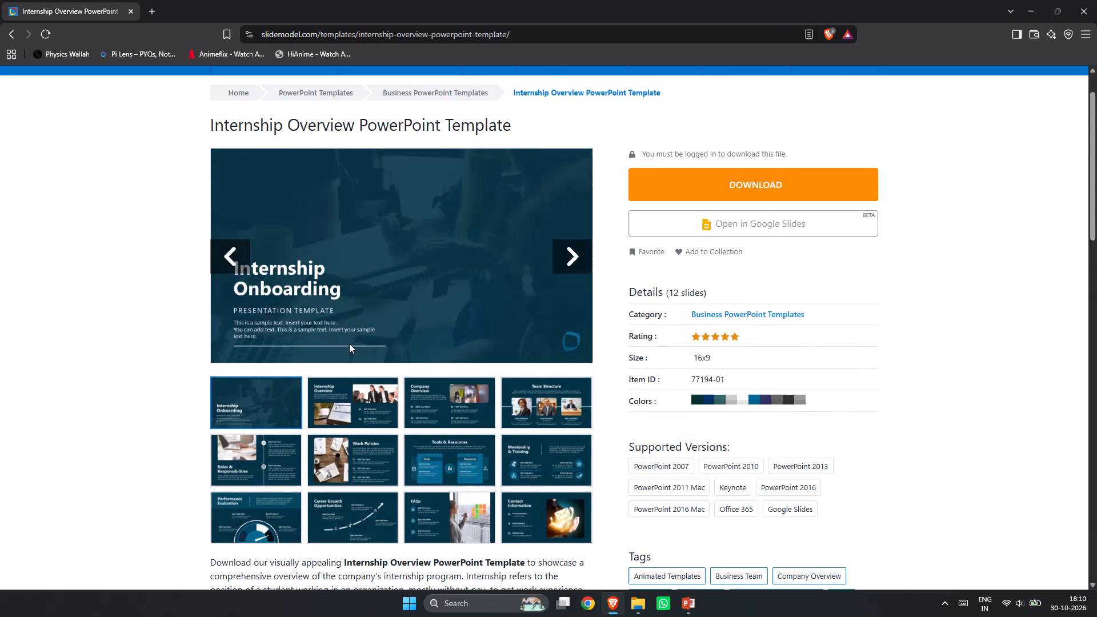
# Bring up the image options for the large Internship Onboarding cover slide preview.
pyautogui.click(367, 297)
pyautogui.rightClick(367, 297)
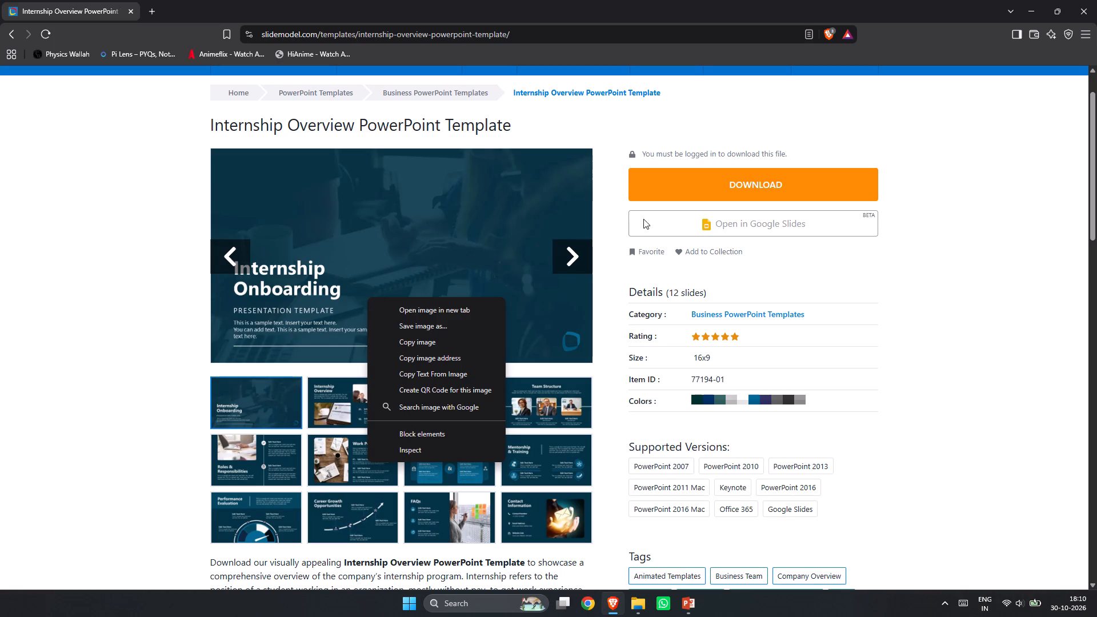
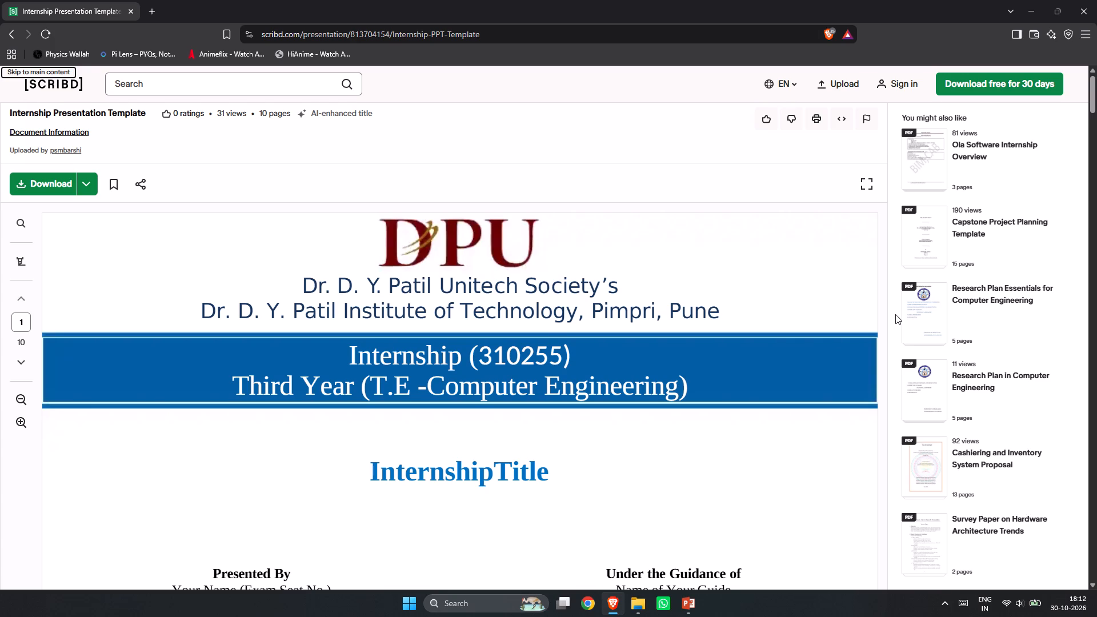
# Skim the Scribd Internship Presentation Template preview, return to the search results and look further down the list.
pyautogui.scroll(-1, 907, 347)
pyautogui.scroll(-4, 740, 474)
pyautogui.click(595, 479)
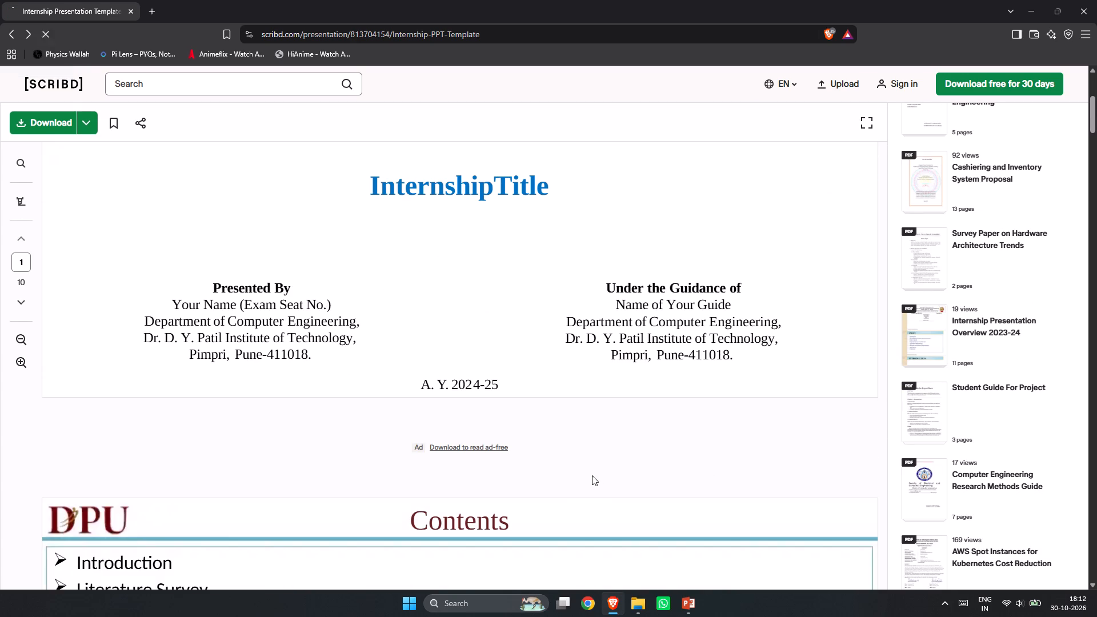
pyautogui.scroll(-3, 474, 343)
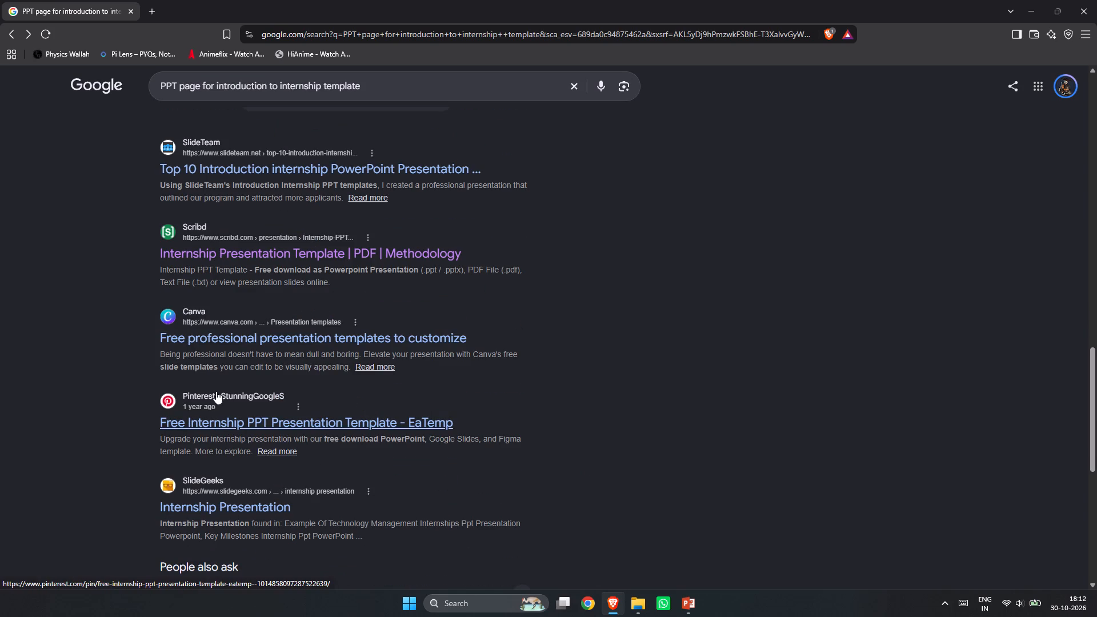
# Open Canva's professional presentation templates result and view the Sage Green and Cream Minimalist Professional Simple Project Presentation.
pyautogui.click(243, 338)
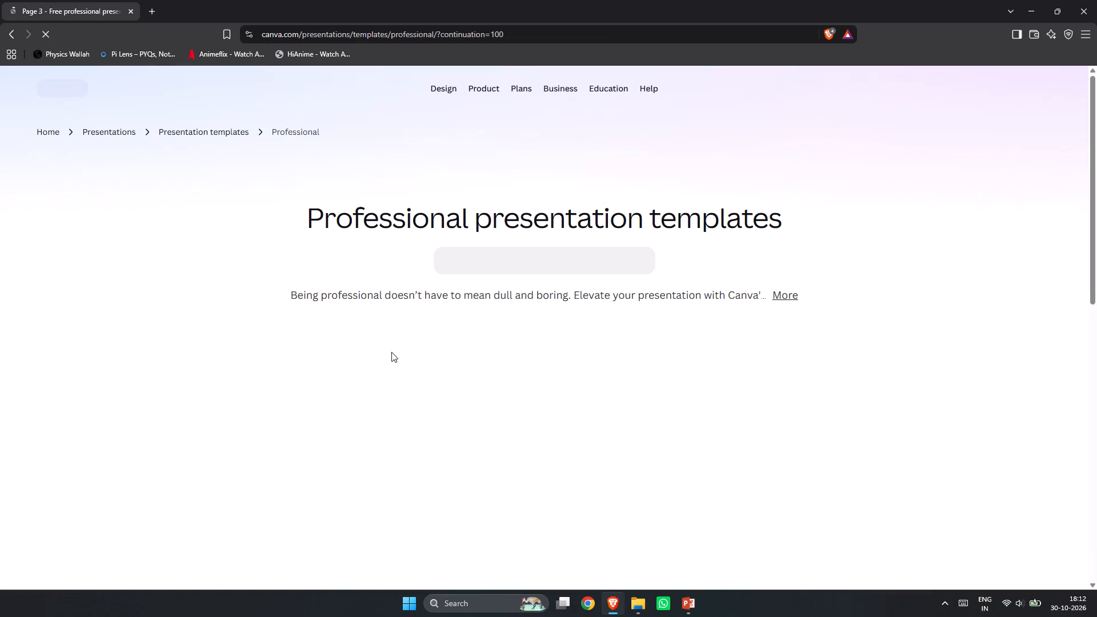
pyautogui.scroll(-2, 437, 331)
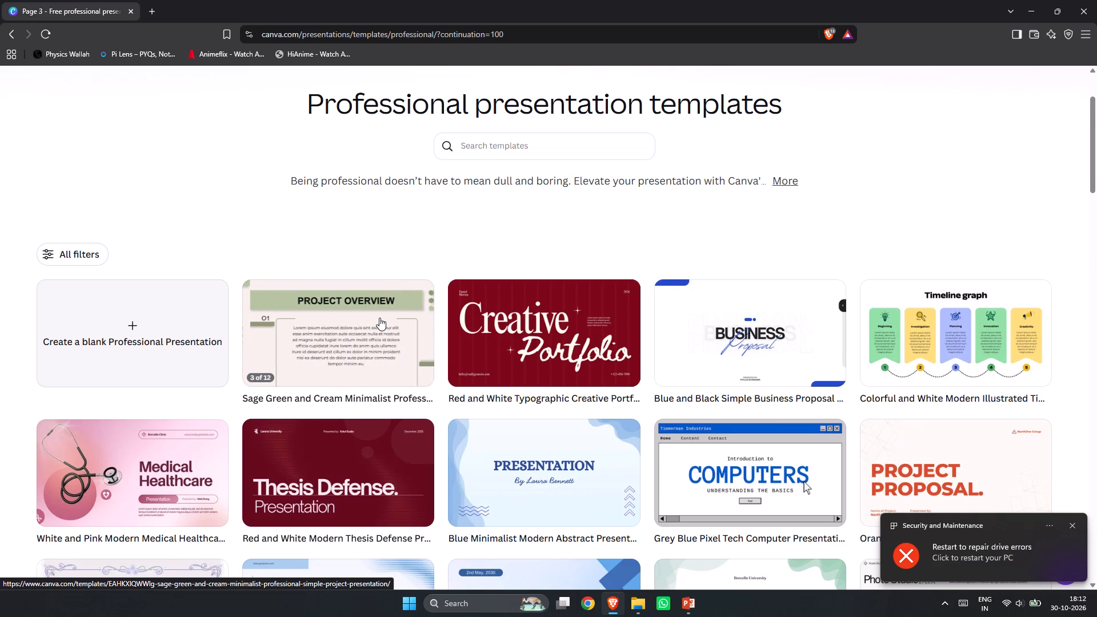
pyautogui.scroll(-2, 379, 318)
pyautogui.scroll(1, 379, 318)
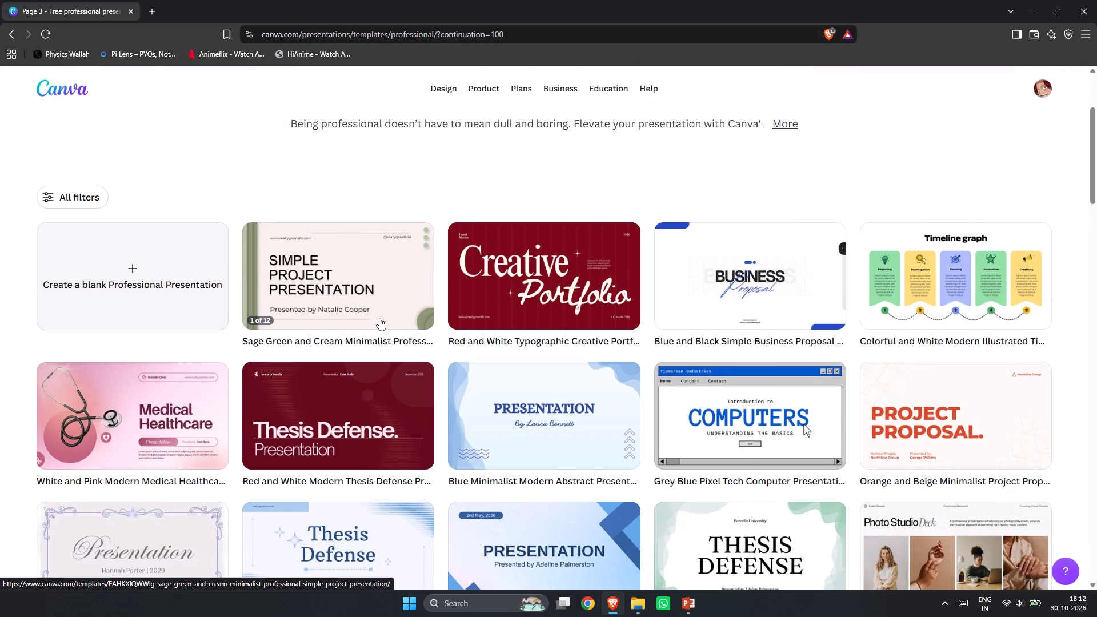
pyautogui.click(379, 318)
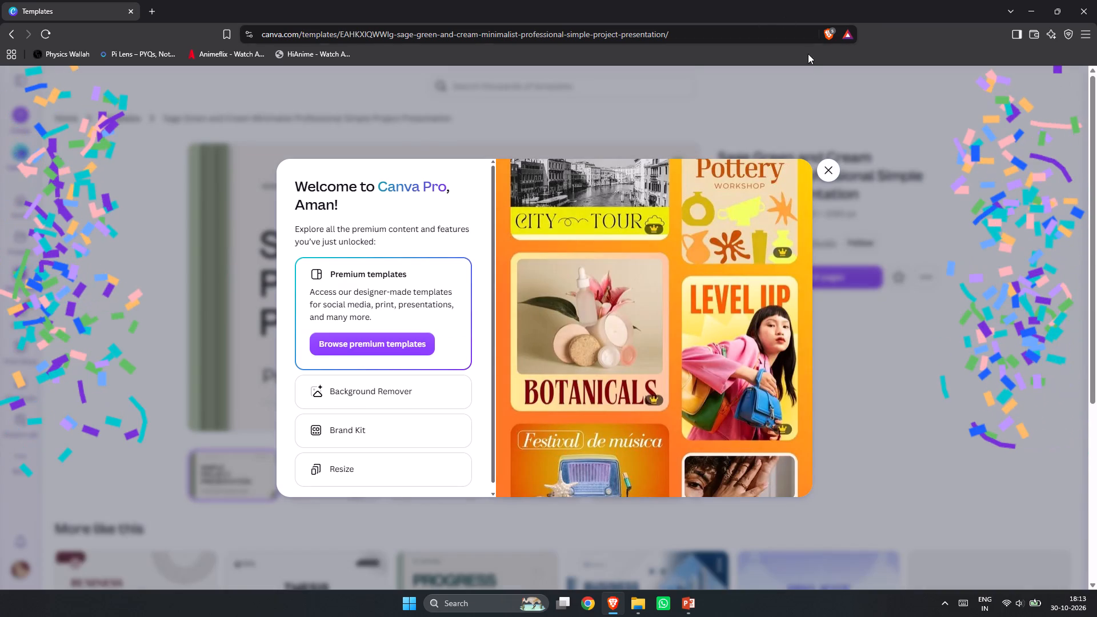
pyautogui.click(831, 168)
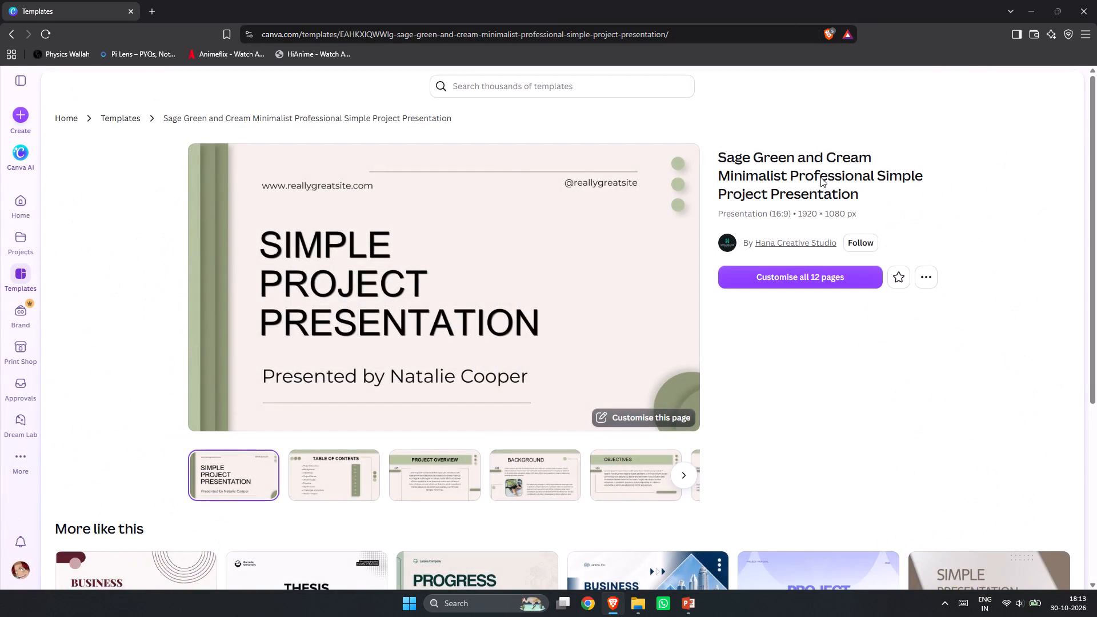
# Reopen Canva's self-introduction templates from the browsing history and open the Monochrome Soft Gray Minimalist About Me Presentation for editing.
pyautogui.hotkey('ctrl', 'j')
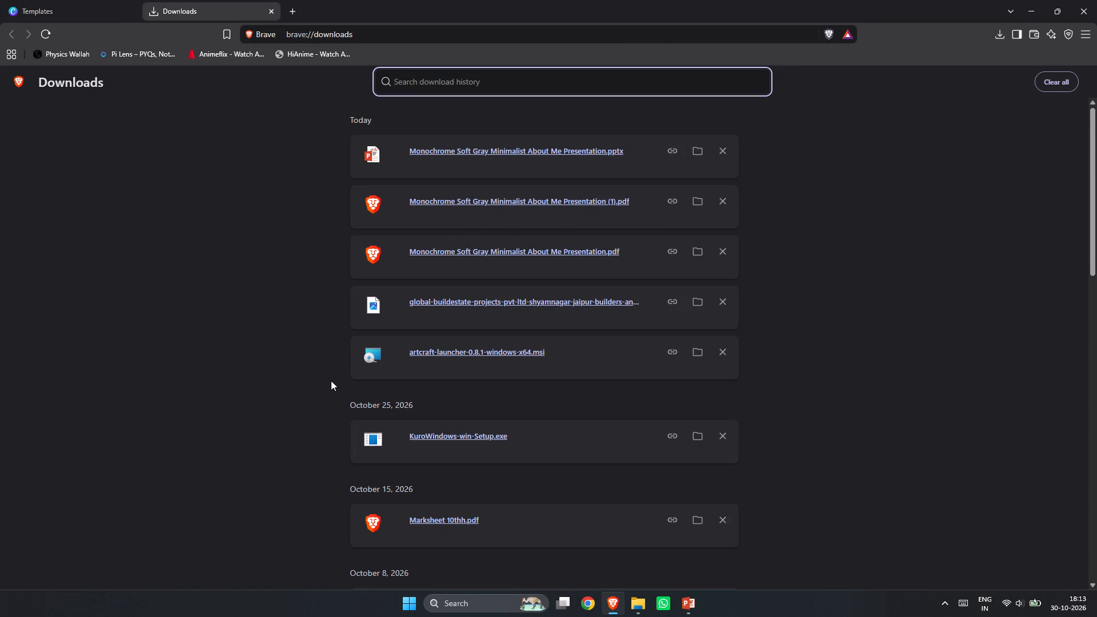
pyautogui.hotkey('ctrl', 'h')
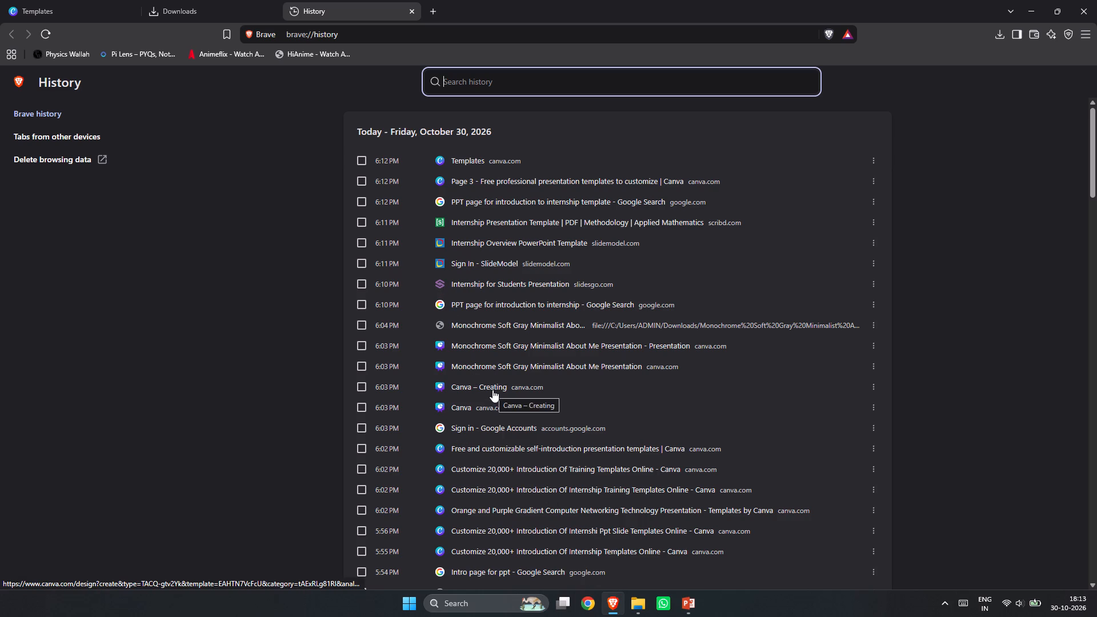
pyautogui.click(481, 446)
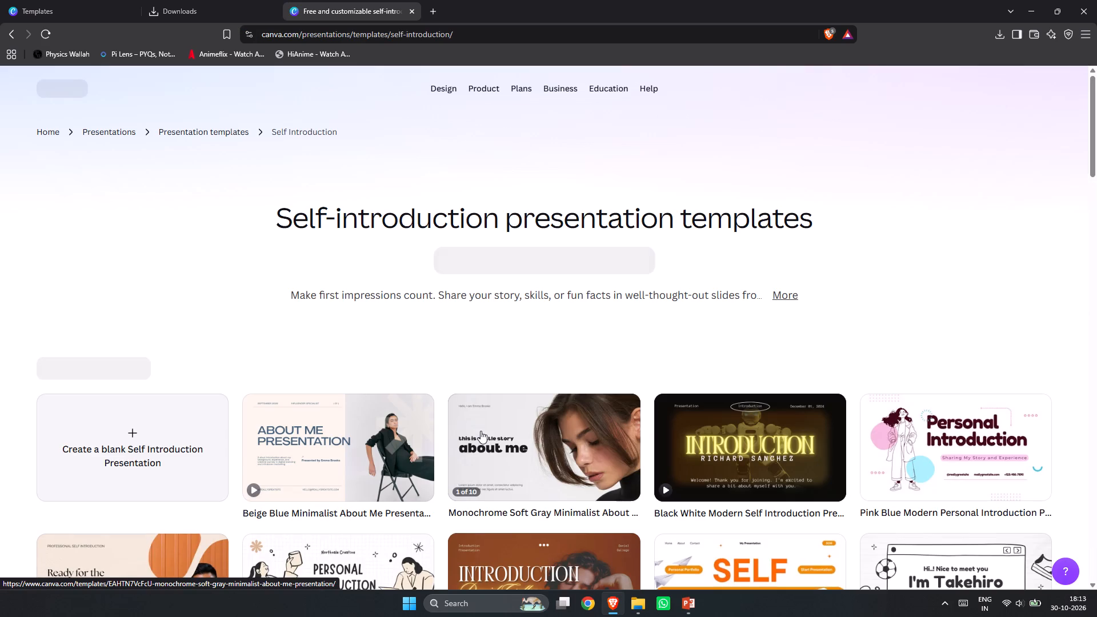
pyautogui.click(491, 420)
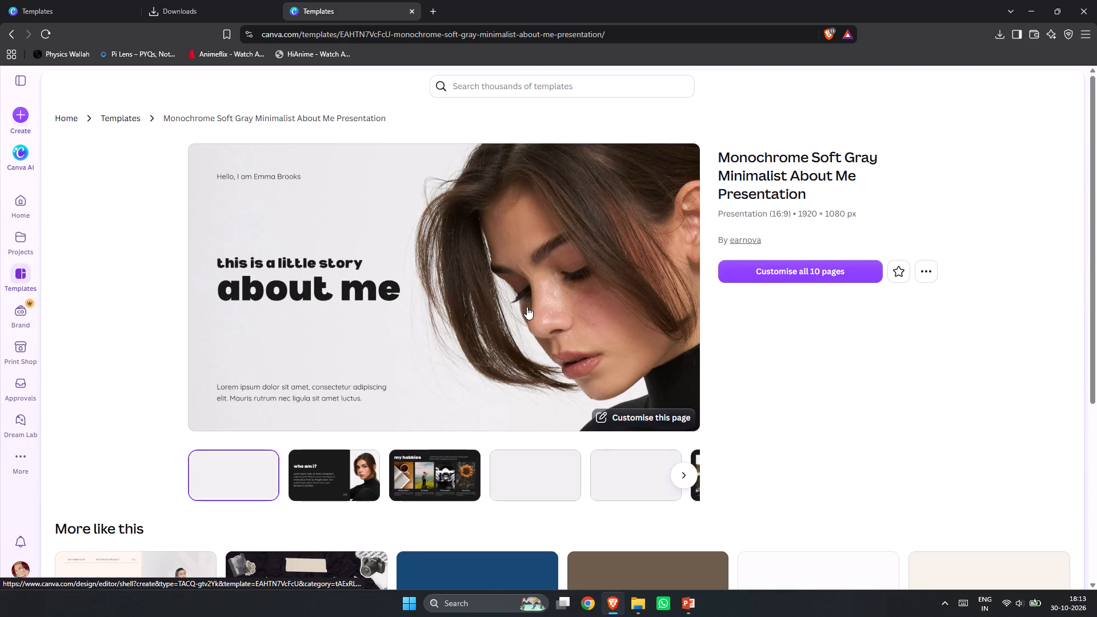
pyautogui.click(527, 307)
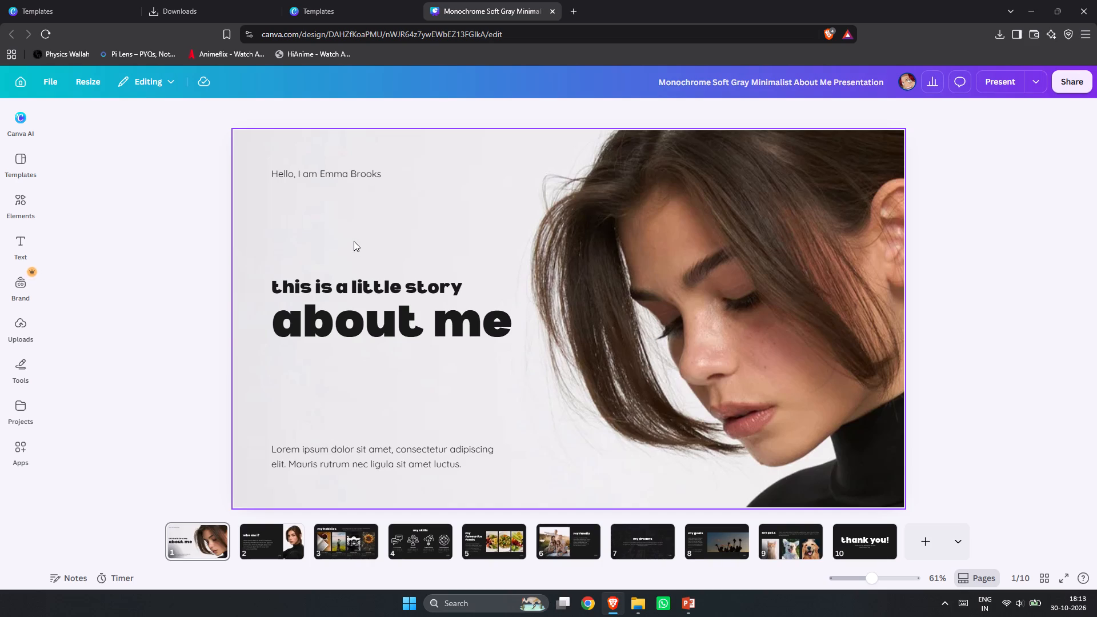
# Delete the small "Hello, I am" greeting line above the headings on the first slide.
pyautogui.click(733, 324)
pyautogui.click(733, 324)
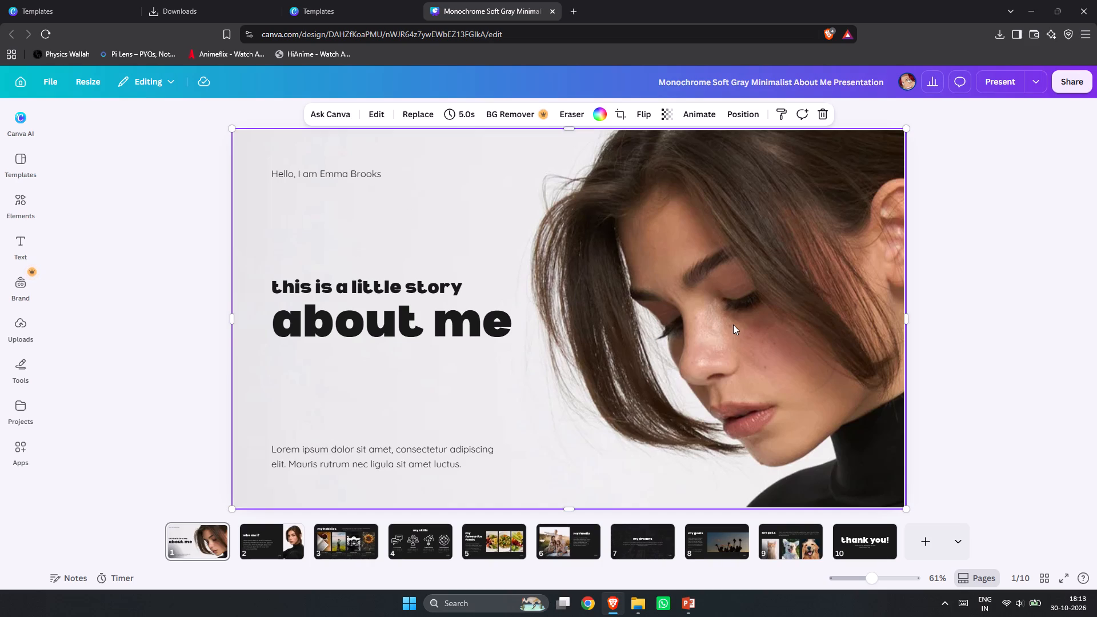
pyautogui.click(426, 291)
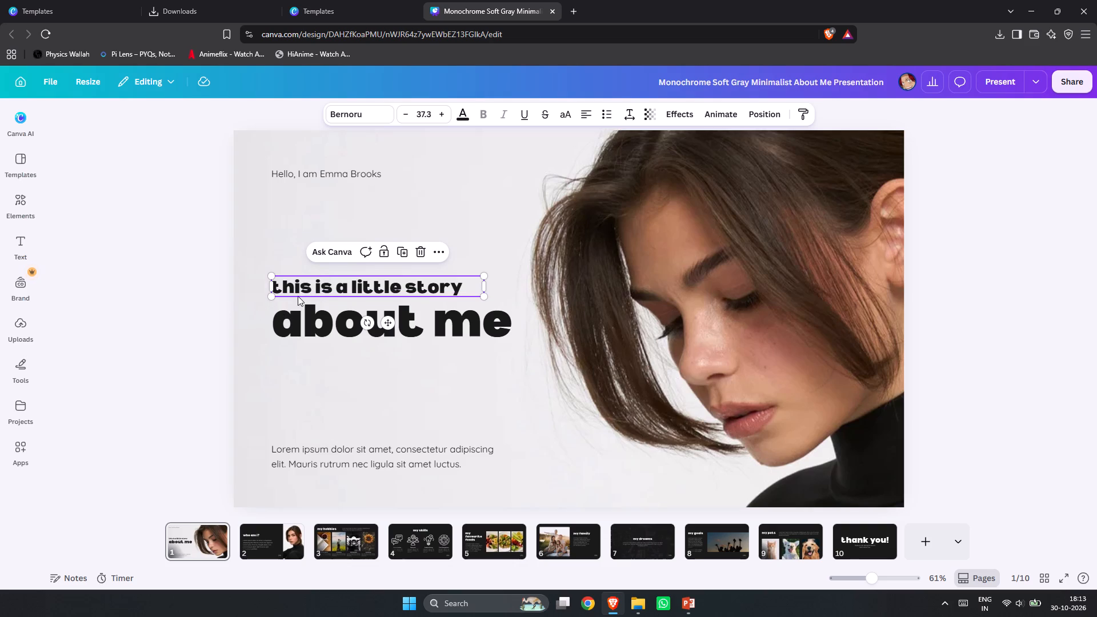
pyautogui.click(372, 171)
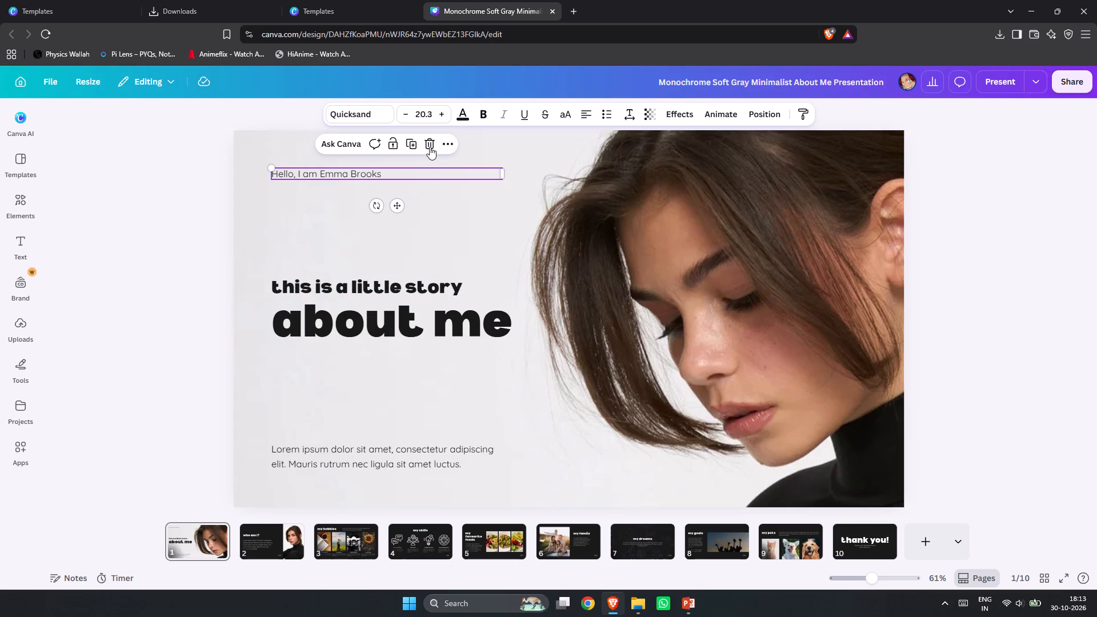
pyautogui.click(430, 147)
# Move the "this is a little story" heading up to the slide's top and enlarge it to about font size 44.
pyautogui.click(385, 283)
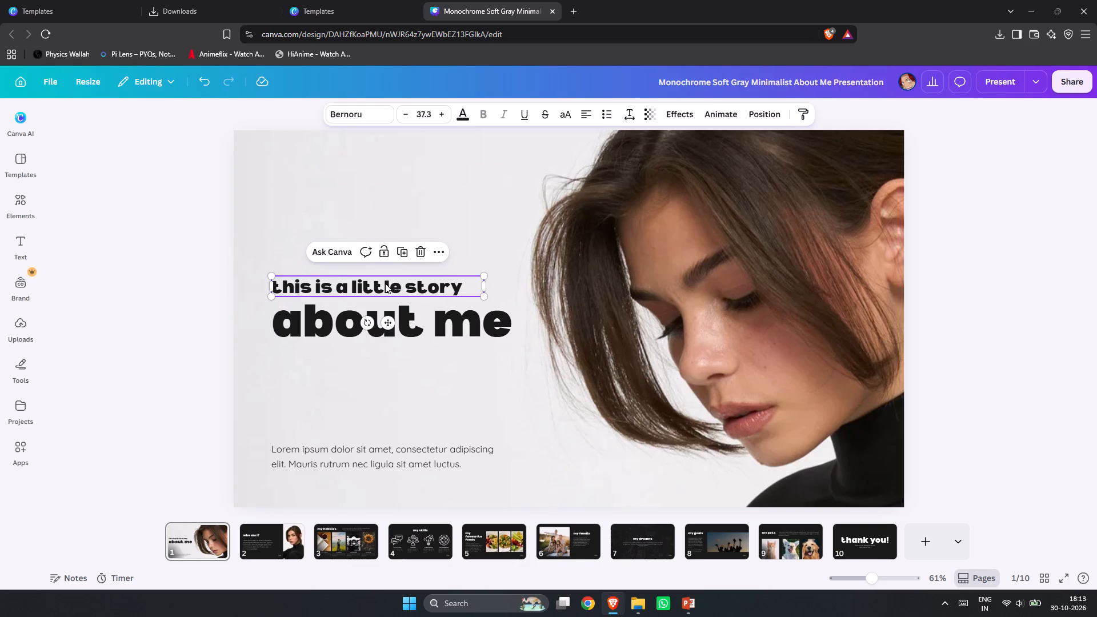
pyautogui.moveTo(385, 283); pyautogui.dragTo(382, 180)
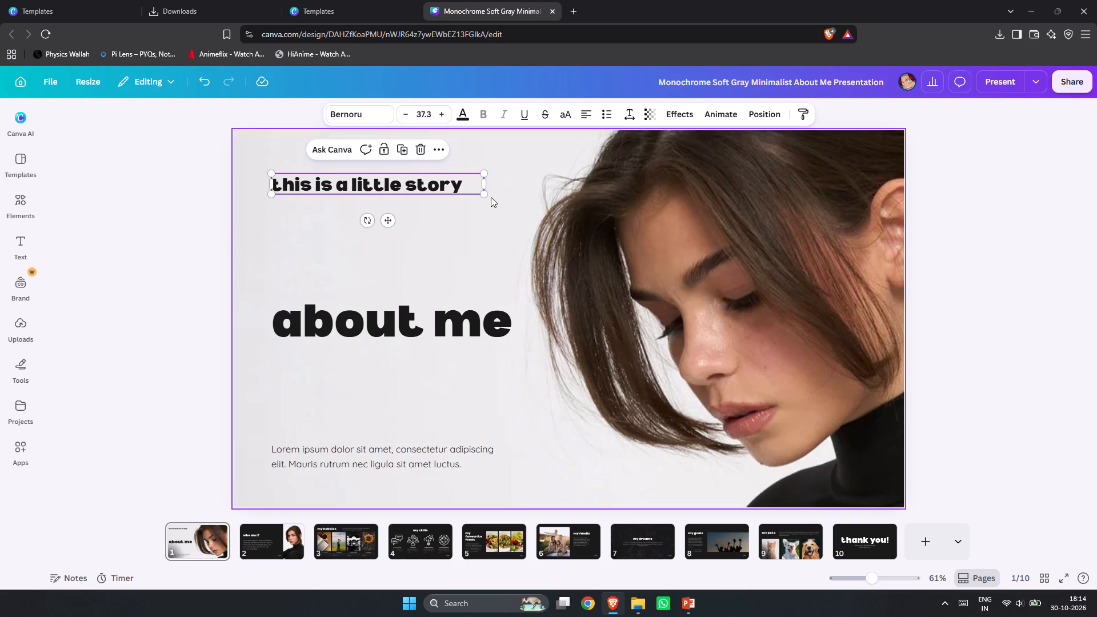
pyautogui.moveTo(485, 192); pyautogui.dragTo(487, 198)
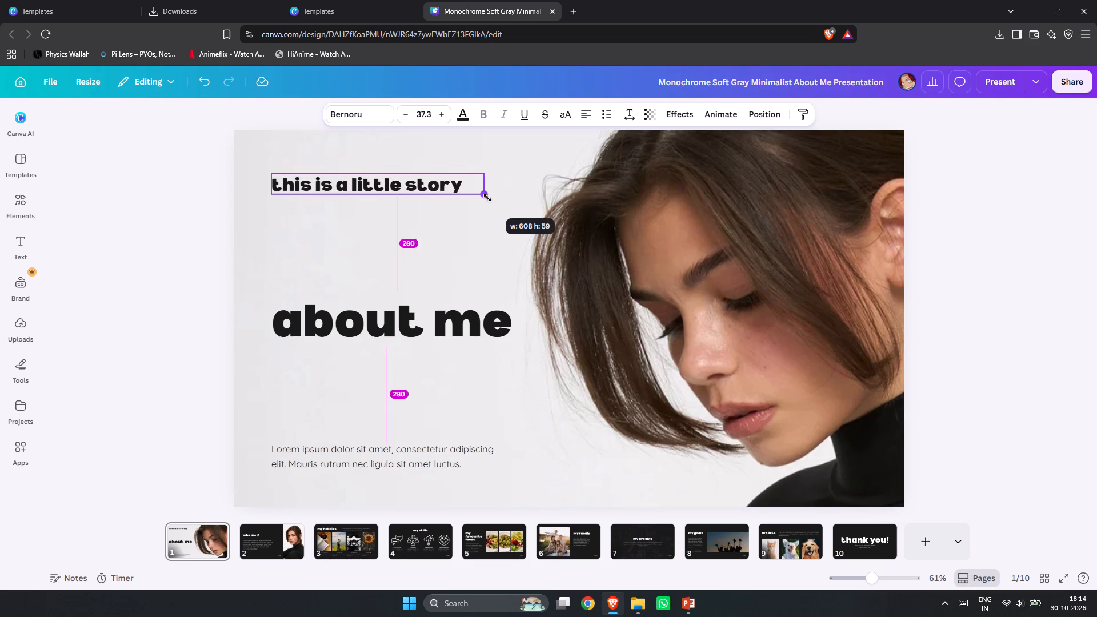
pyautogui.moveTo(487, 198); pyautogui.dragTo(511, 233)
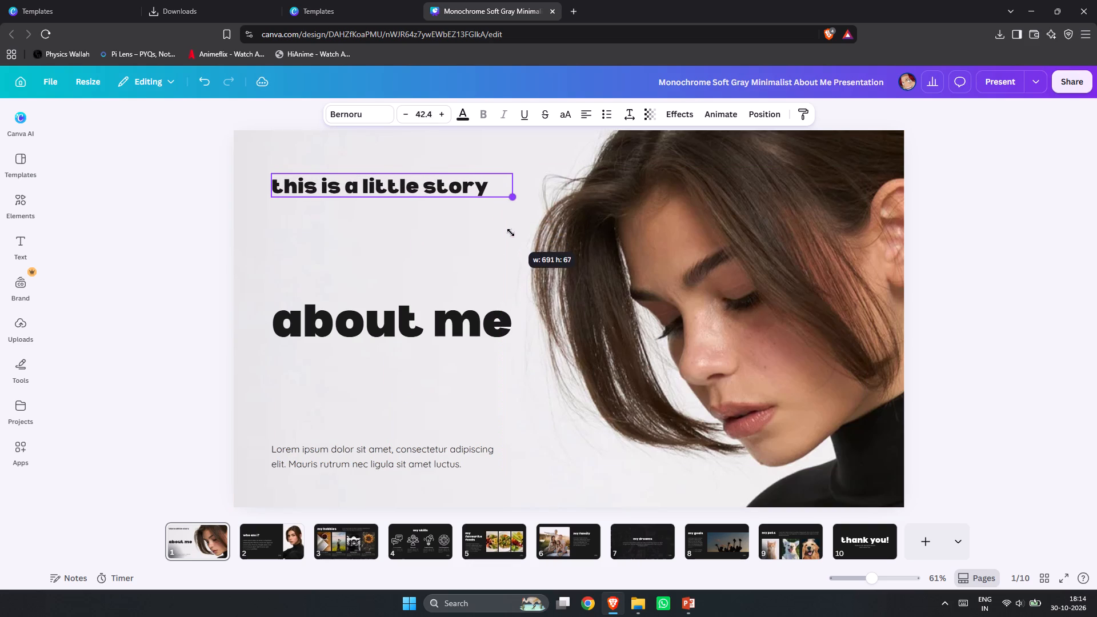
pyautogui.moveTo(511, 233); pyautogui.dragTo(515, 238)
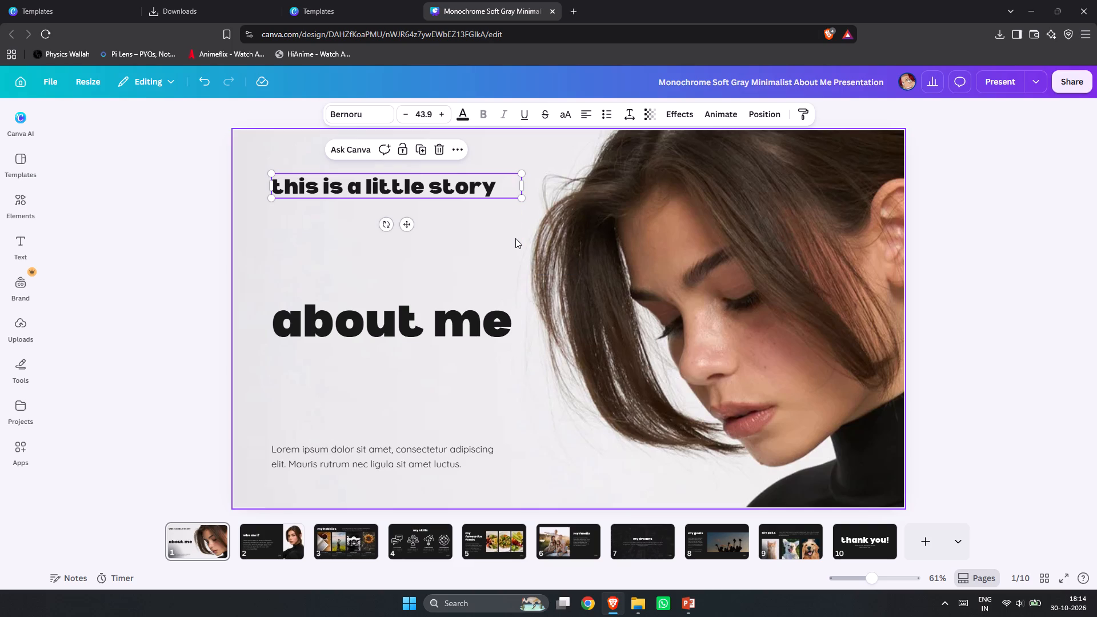
# Replace the "this is a little story" heading text with "Introduction To Internship", breaking the line before "Internship".
pyautogui.doubleClick(409, 194)
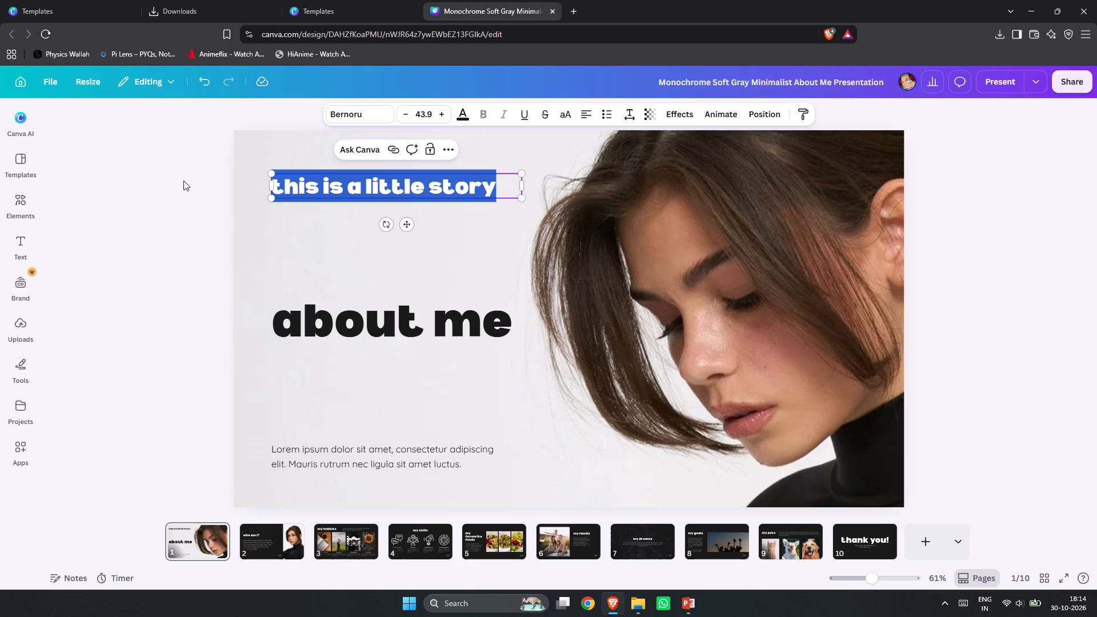
pyautogui.press('i')
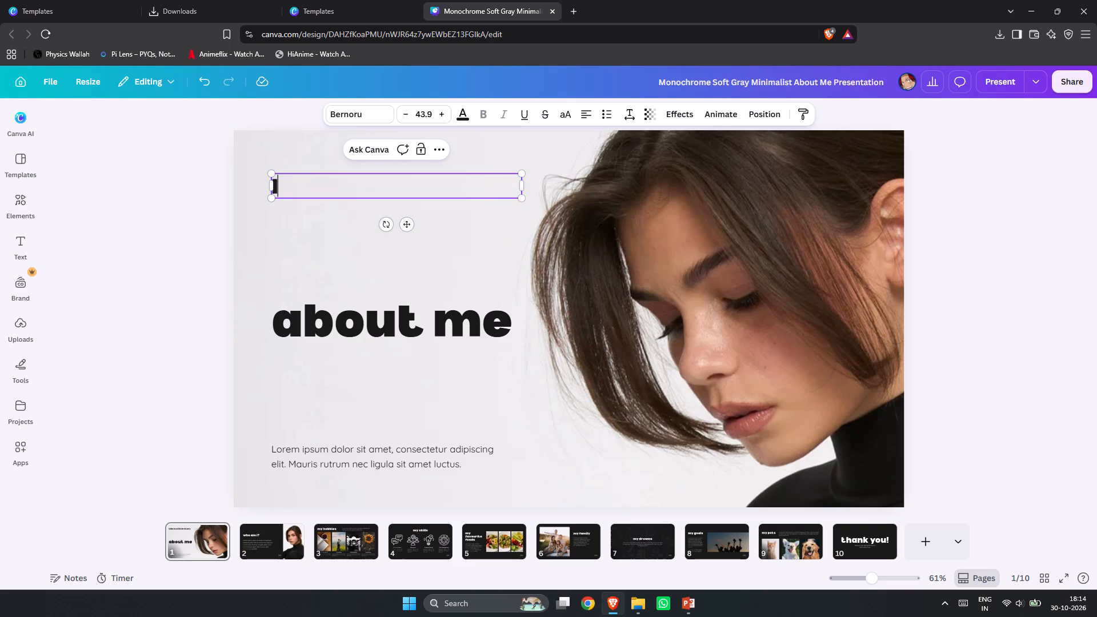
pyautogui.press('n')
pyautogui.write('troduction')
pyautogui.press('space')
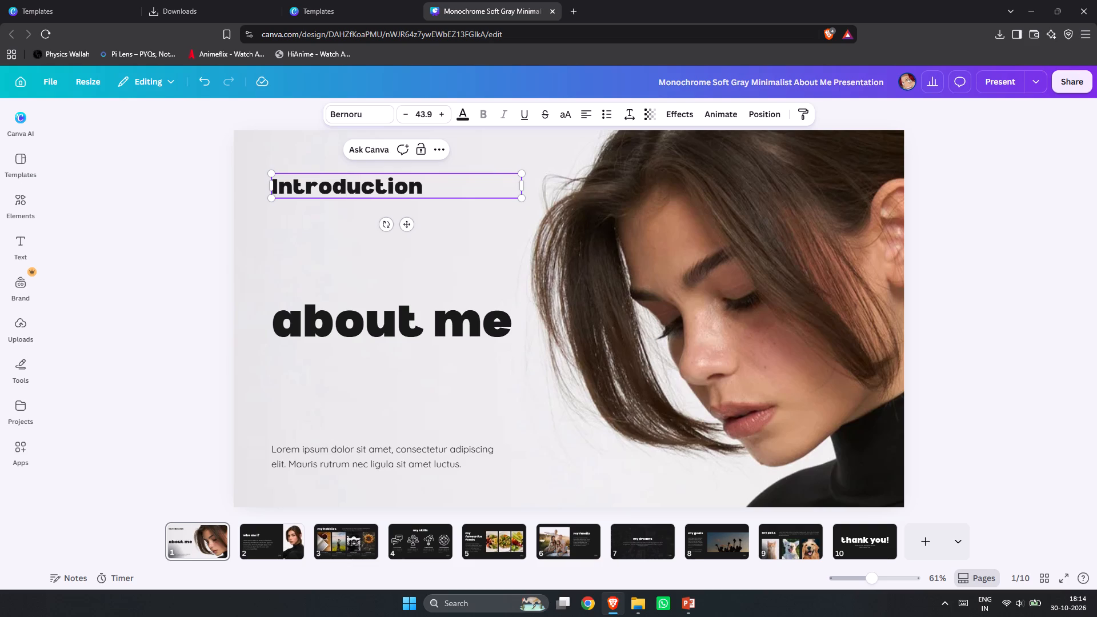
pyautogui.write('To')
pyautogui.press('space')
pyautogui.press('Return')
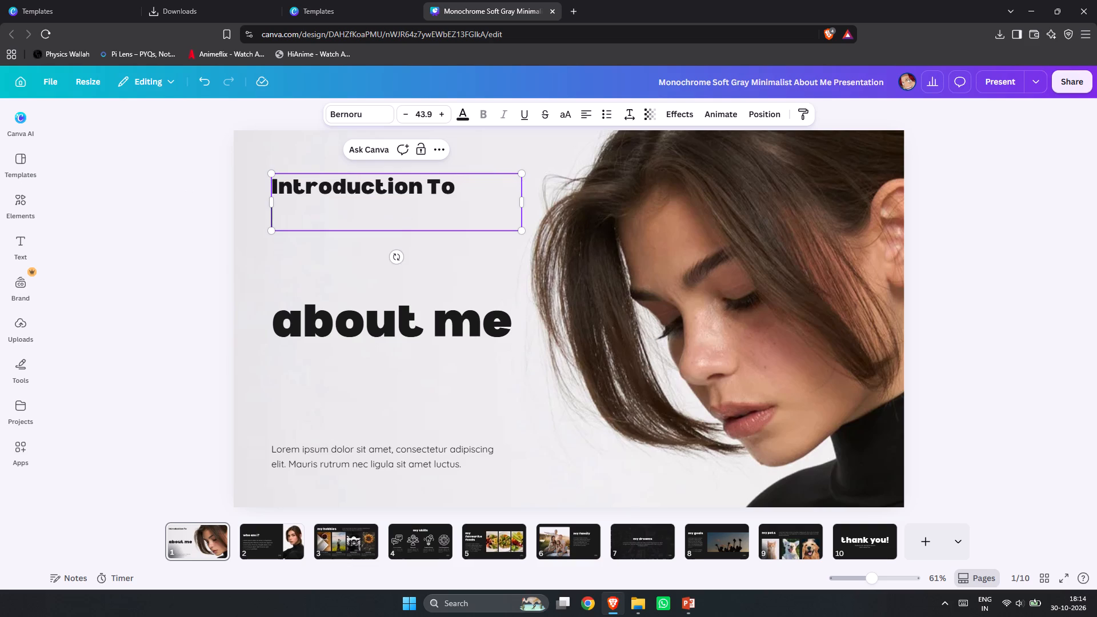
pyautogui.write('Internshi[')
pyautogui.press('BackSpace')
pyautogui.press('p')
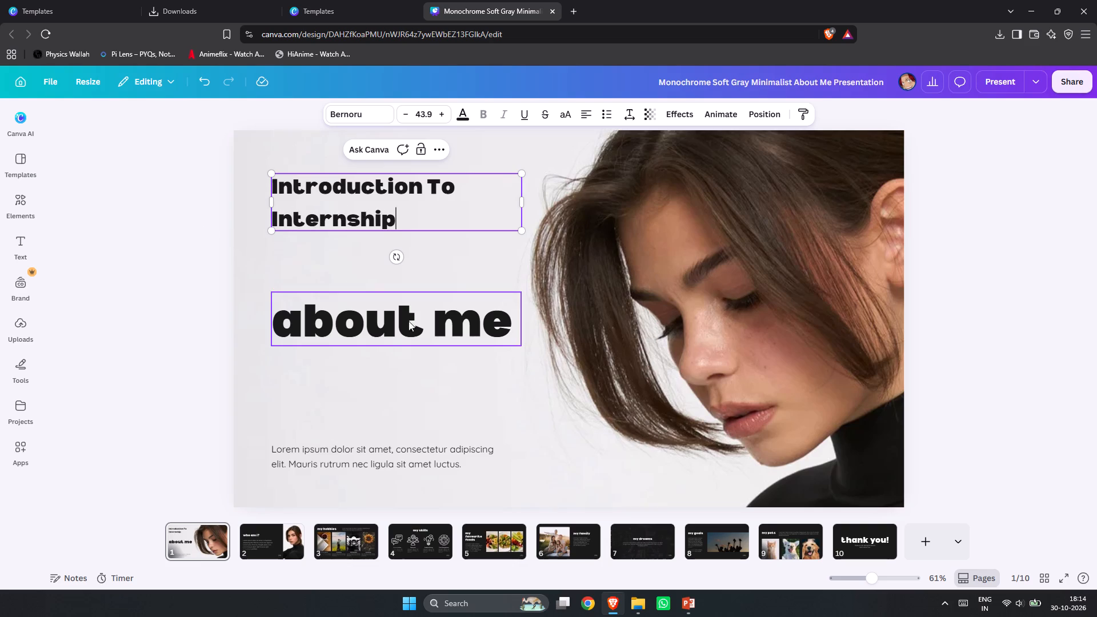
# Remove the large "about me" text box from the first slide.
pyautogui.click(431, 328)
pyautogui.doubleClick(431, 328)
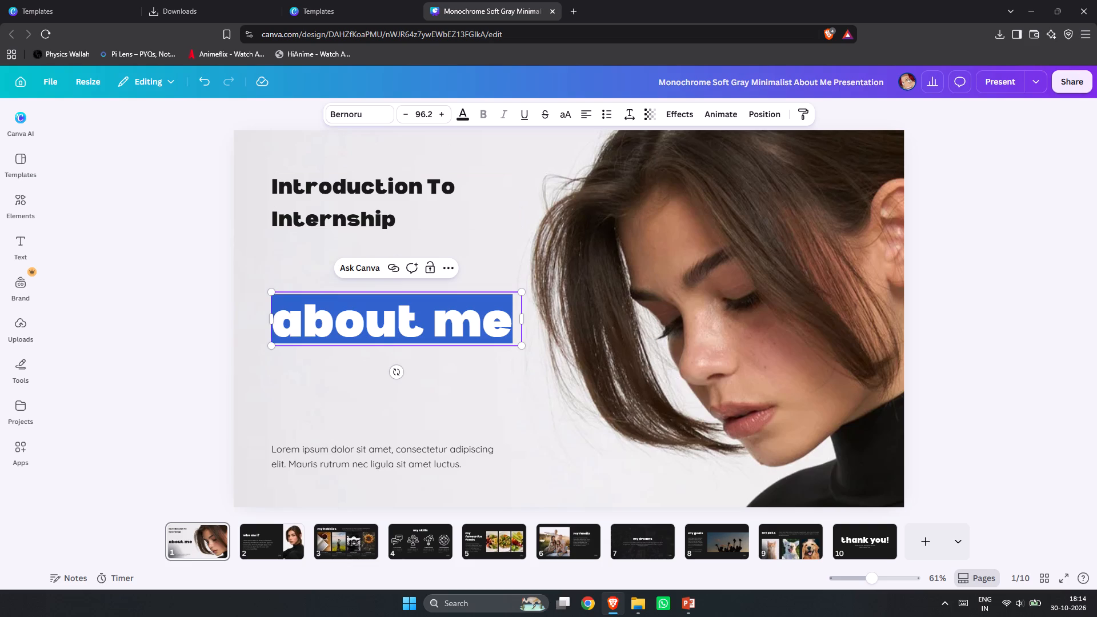
pyautogui.press('BackSpace')
pyautogui.click(438, 267)
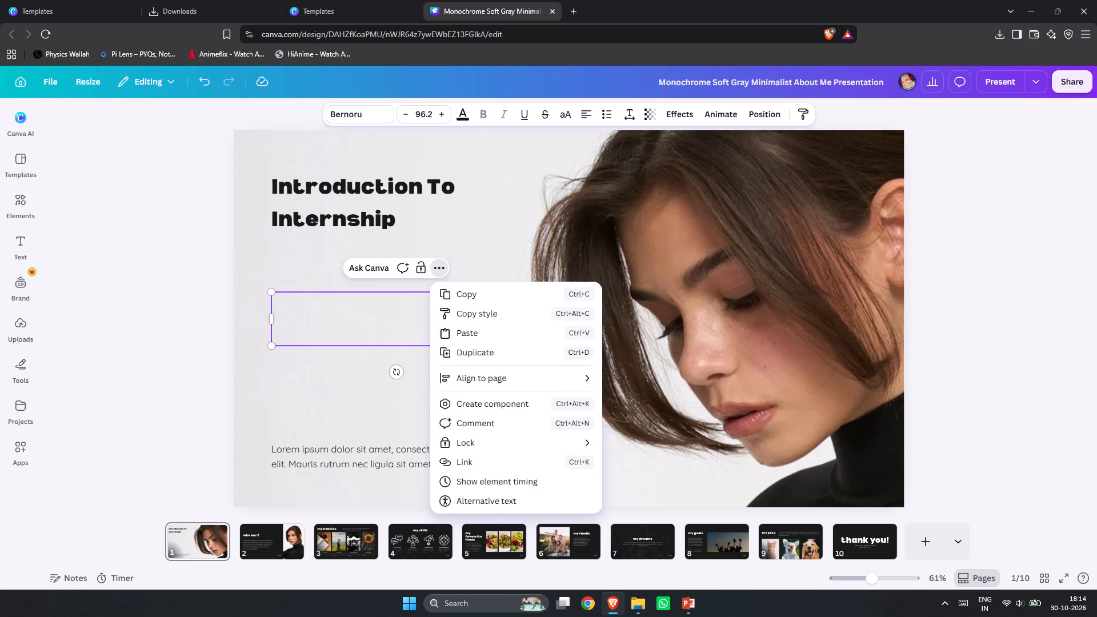
pyautogui.press('Delete')
pyautogui.click(363, 324)
pyautogui.press('Delete')
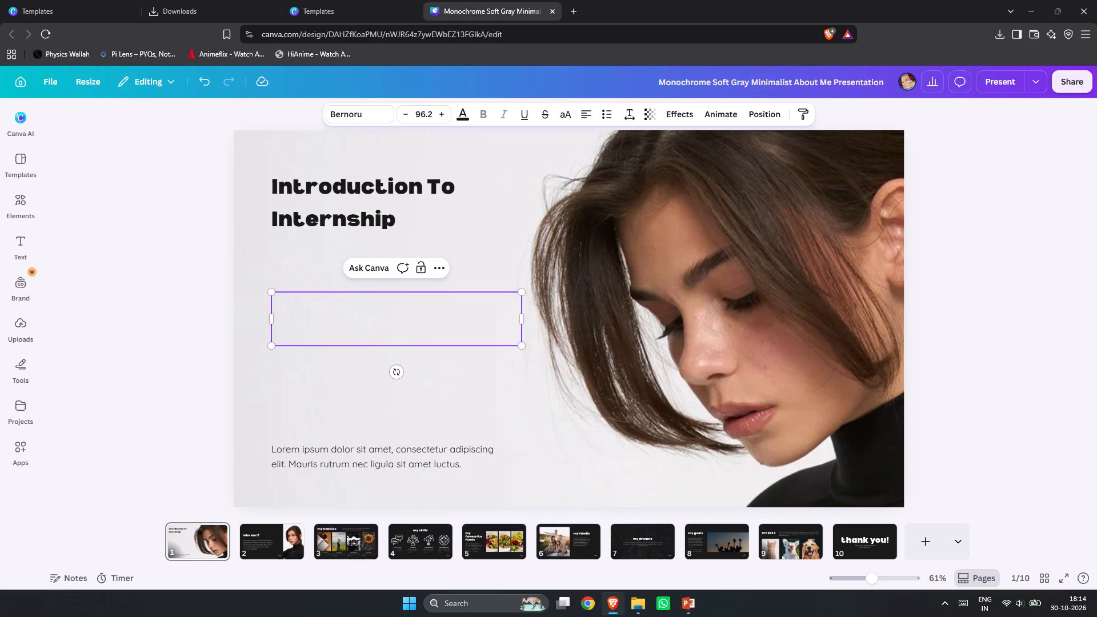
pyautogui.press('Delete')
pyautogui.click(362, 325)
pyautogui.press('v')
pyautogui.press('f')
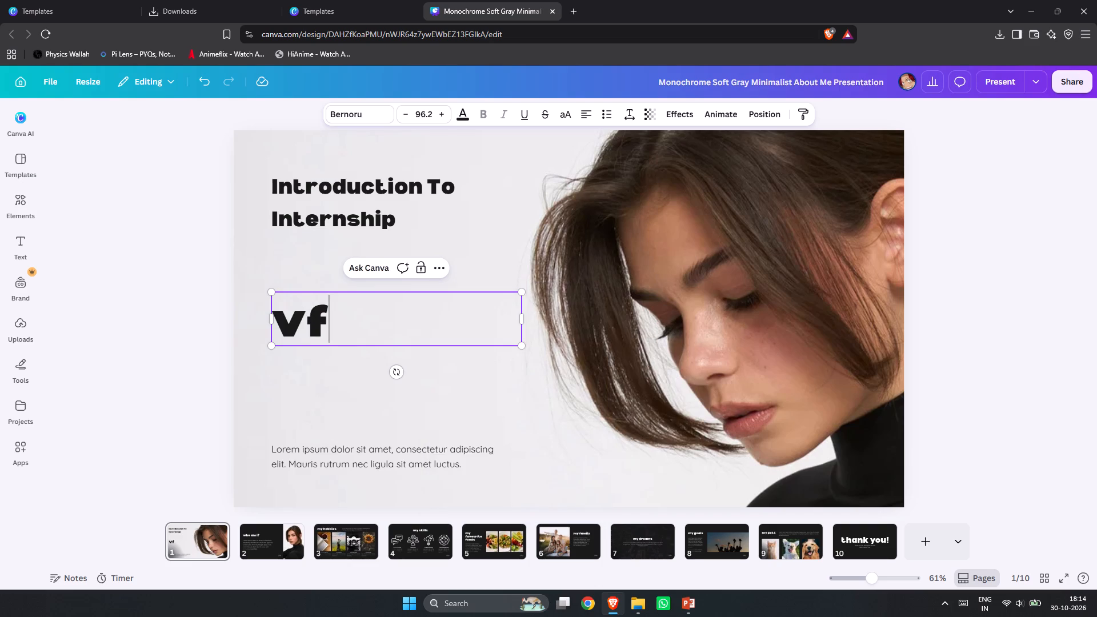
pyautogui.click(326, 275)
pyautogui.click(338, 328)
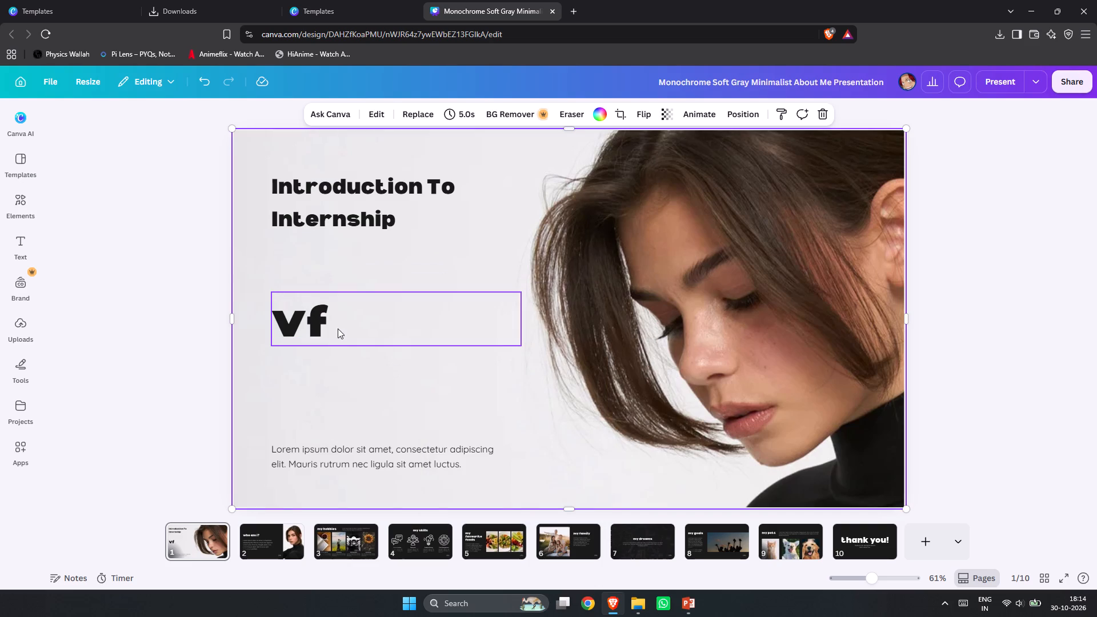
pyautogui.click(438, 266)
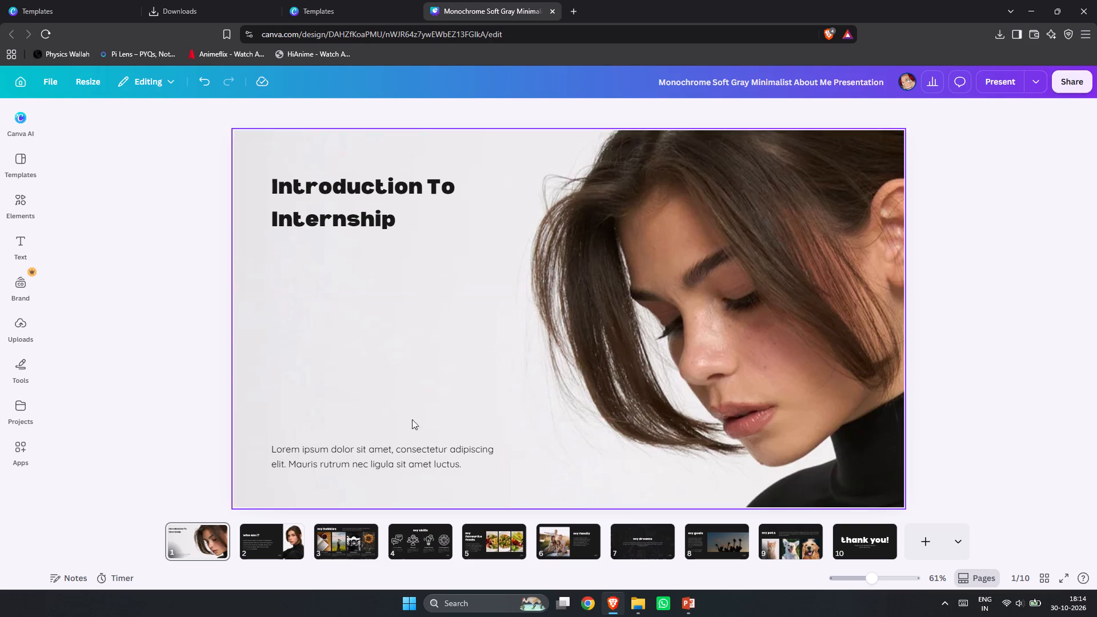
# Move the Lorem ipsum paragraph up into the empty area below the "Introduction To Internship" heading.
pyautogui.click(344, 447)
pyautogui.moveTo(344, 447); pyautogui.dragTo(325, 398)
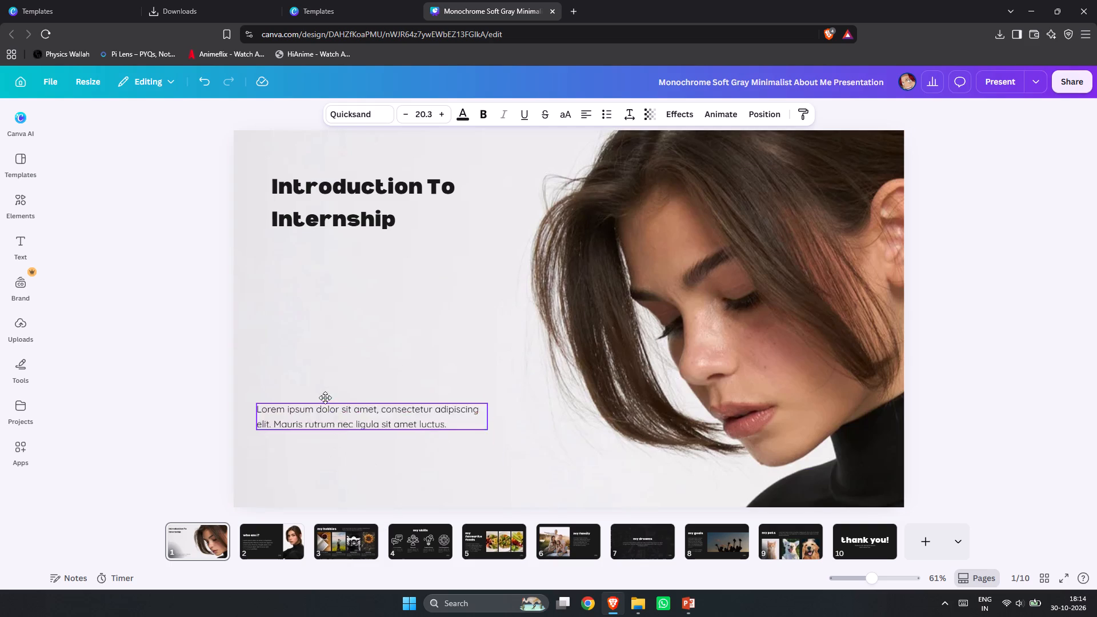
pyautogui.moveTo(325, 398); pyautogui.dragTo(324, 340)
pyautogui.moveTo(324, 340); pyautogui.dragTo(358, 367)
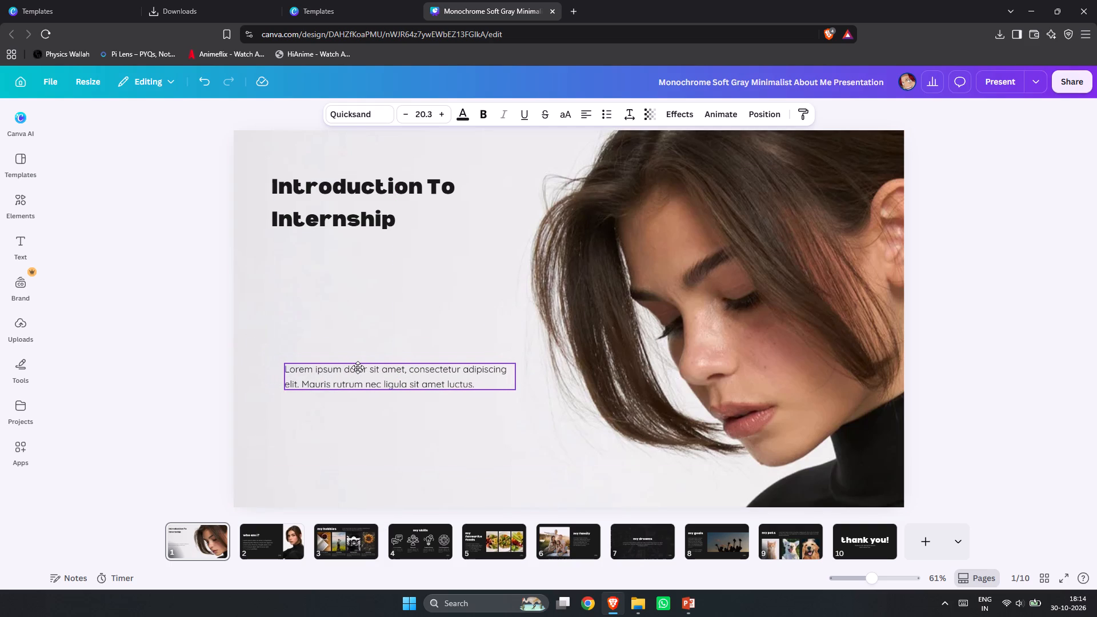
pyautogui.moveTo(358, 367); pyautogui.dragTo(355, 367)
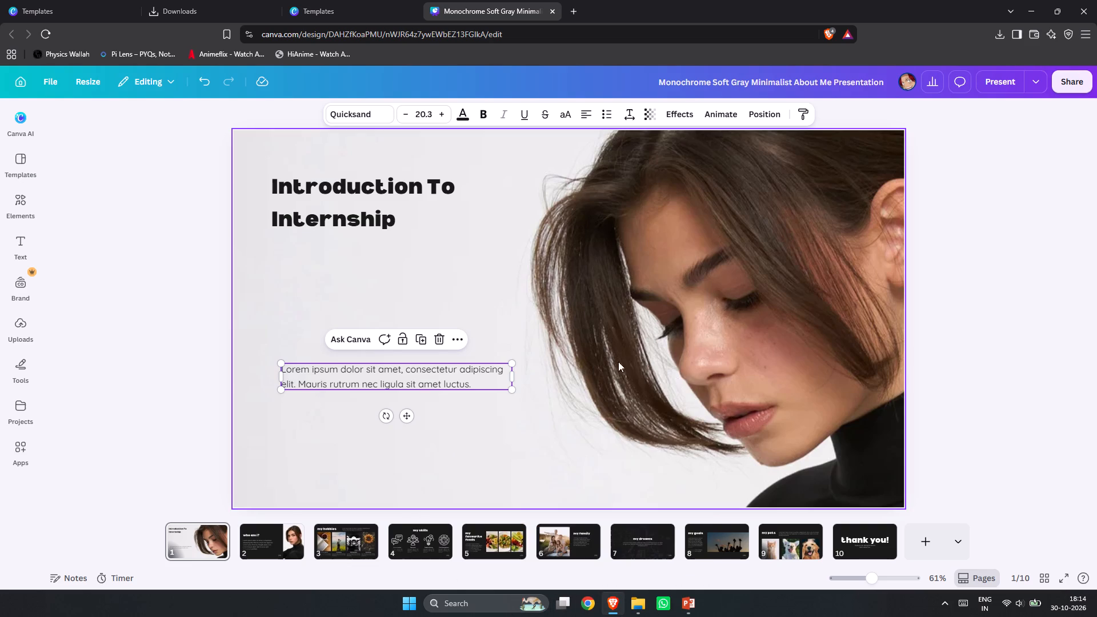
# Delete the background photo of the woman from the first slide.
pyautogui.click(650, 346)
pyautogui.doubleClick(650, 346)
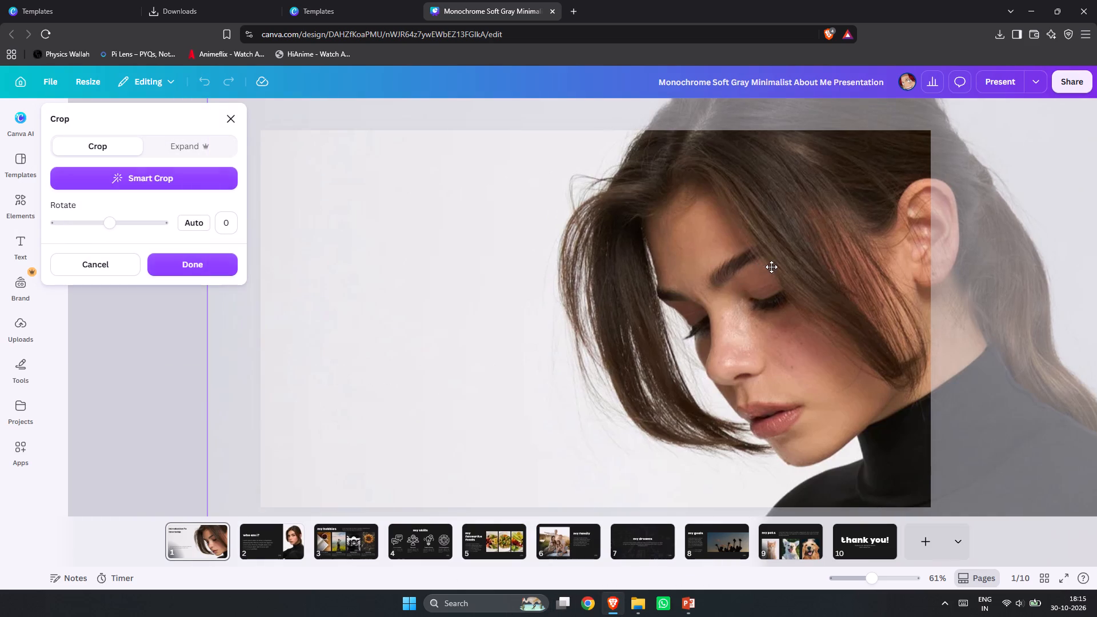
pyautogui.click(812, 266)
pyautogui.rightClick(995, 254)
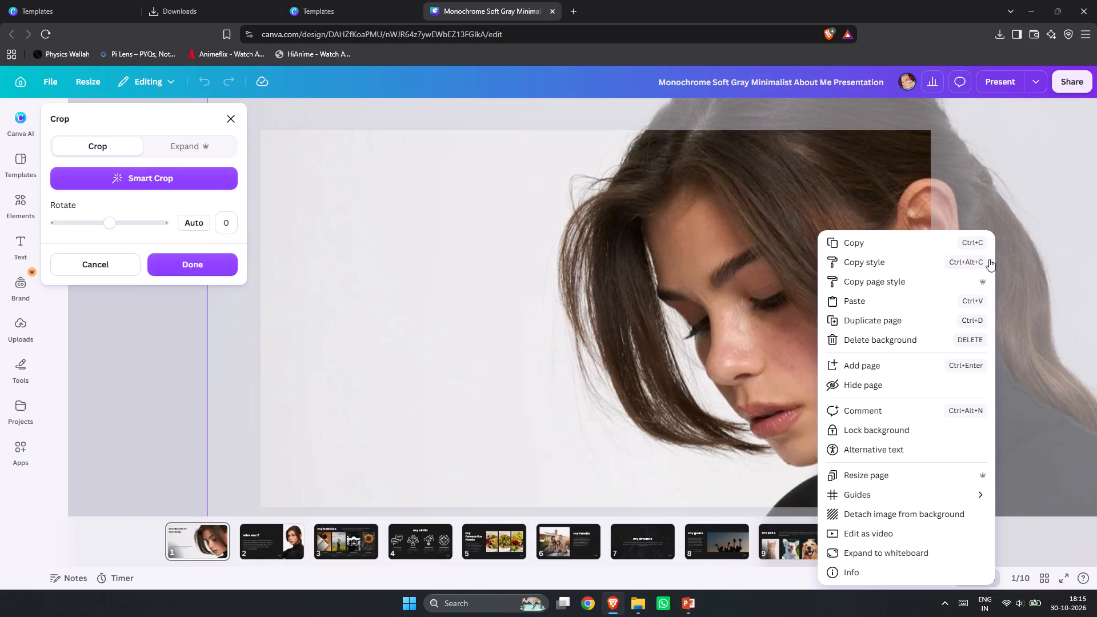
pyautogui.rightClick(830, 316)
pyautogui.rightClick(753, 335)
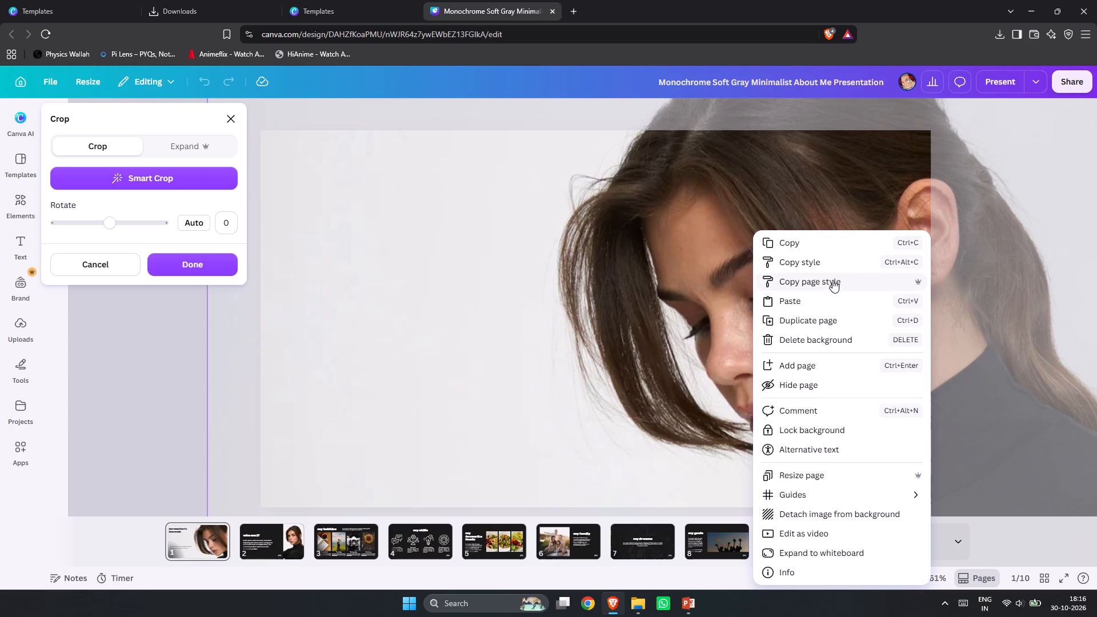
pyautogui.click(811, 332)
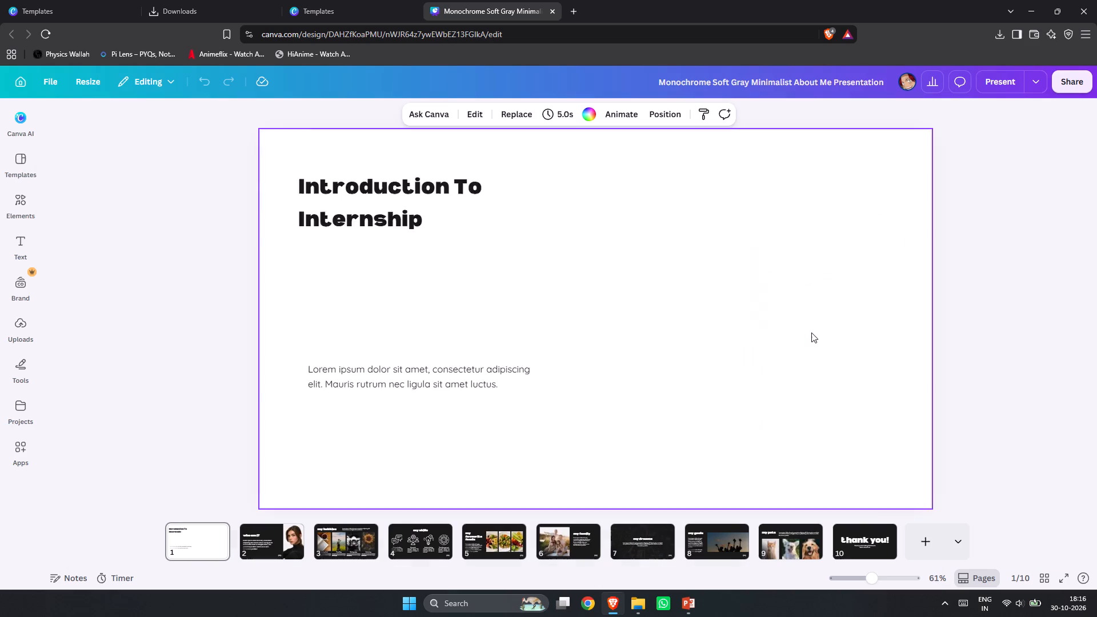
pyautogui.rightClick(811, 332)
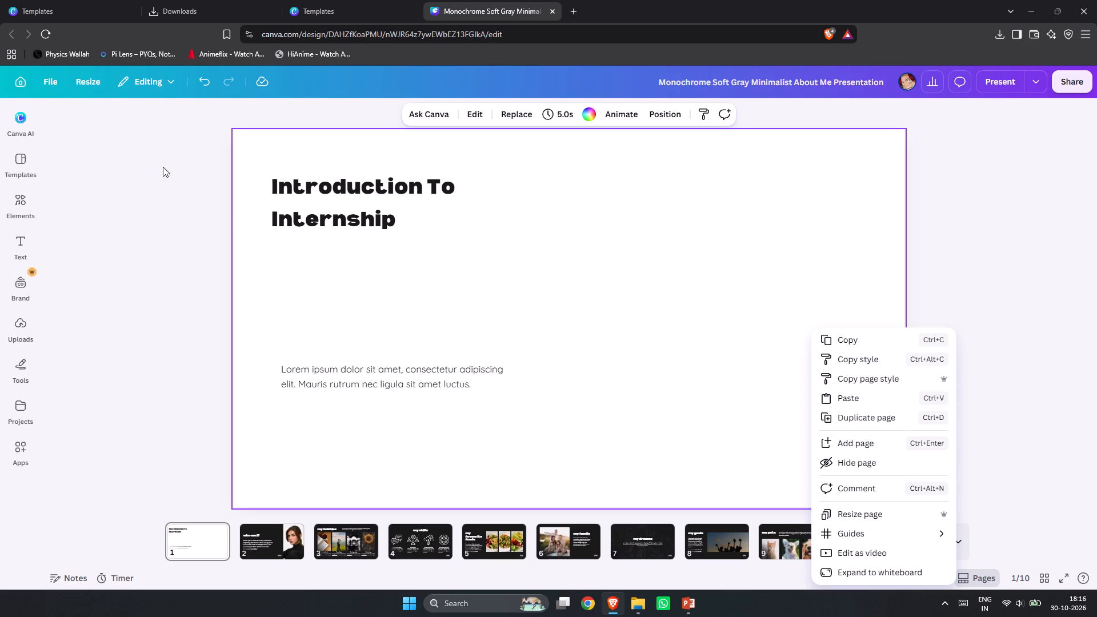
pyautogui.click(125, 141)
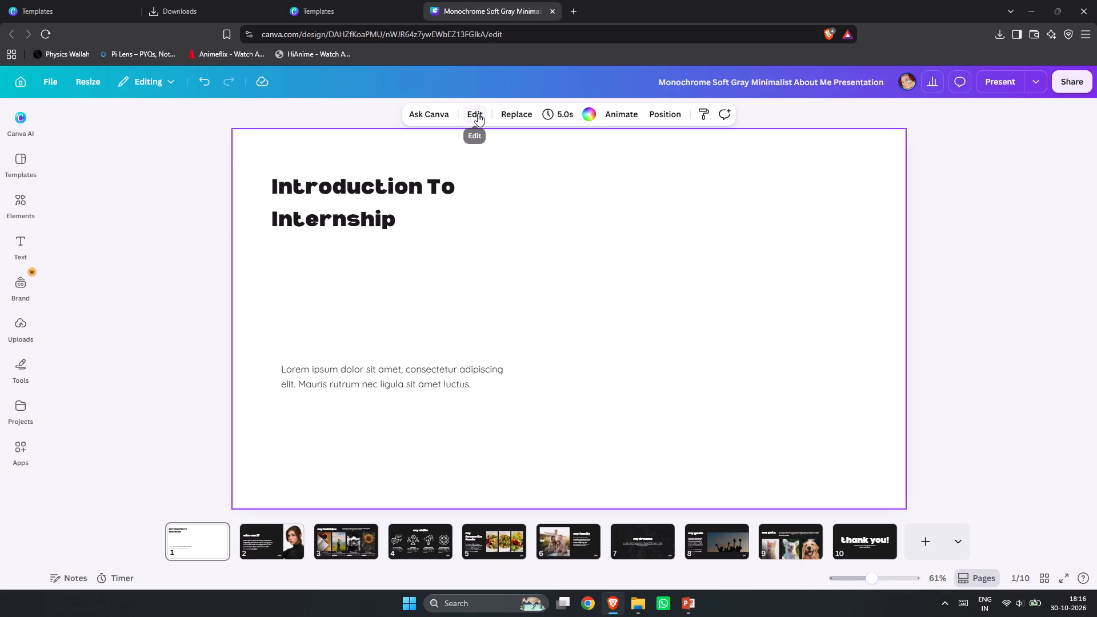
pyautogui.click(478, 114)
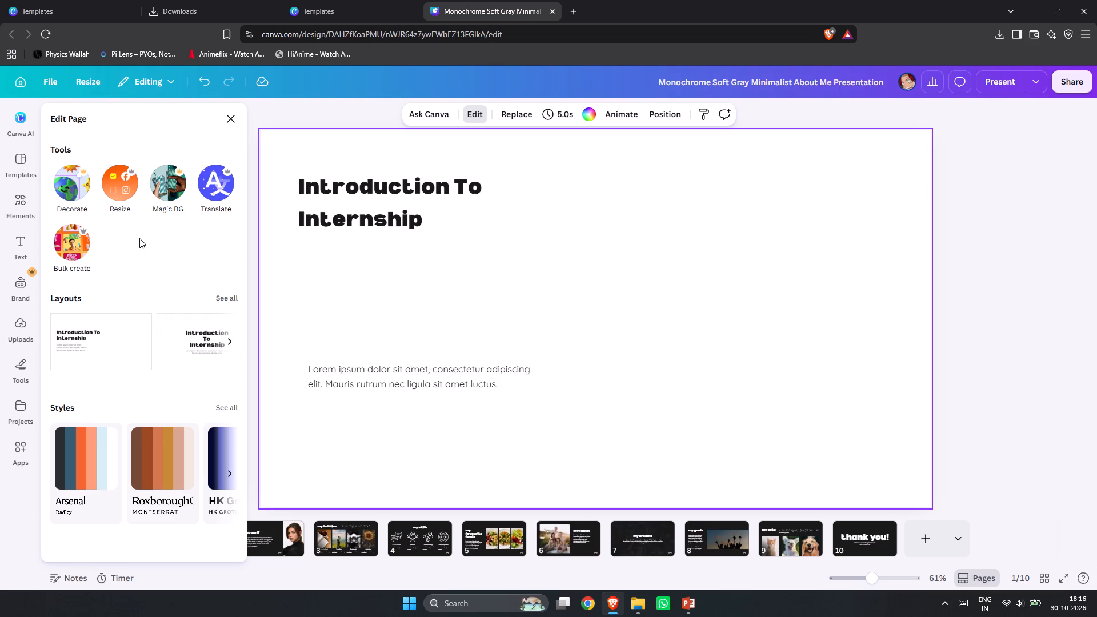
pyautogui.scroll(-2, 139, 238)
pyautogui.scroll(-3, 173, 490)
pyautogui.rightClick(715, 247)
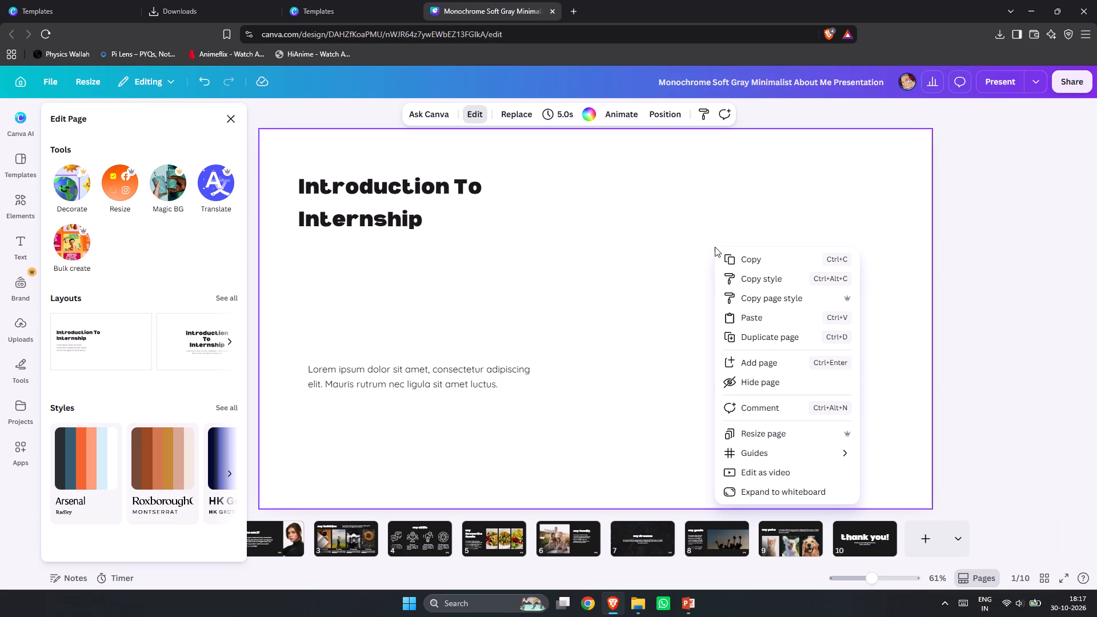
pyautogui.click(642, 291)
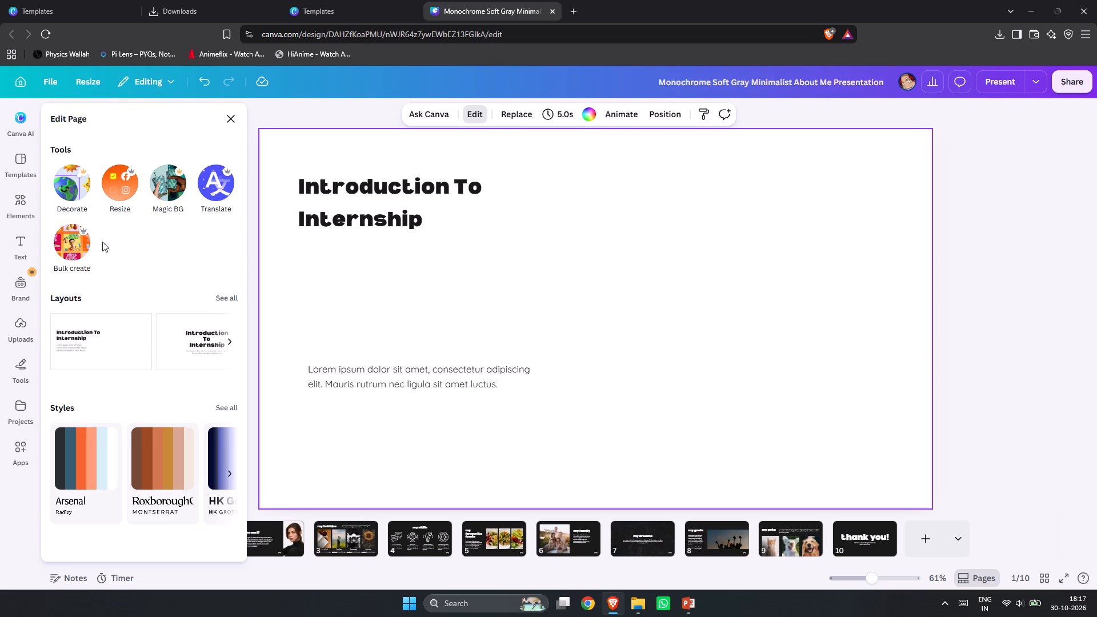
# Upload the newer global-buildestate-projects AVIF image, whose file name ends in (1), from the Downloads folder.
pyautogui.click(9, 334)
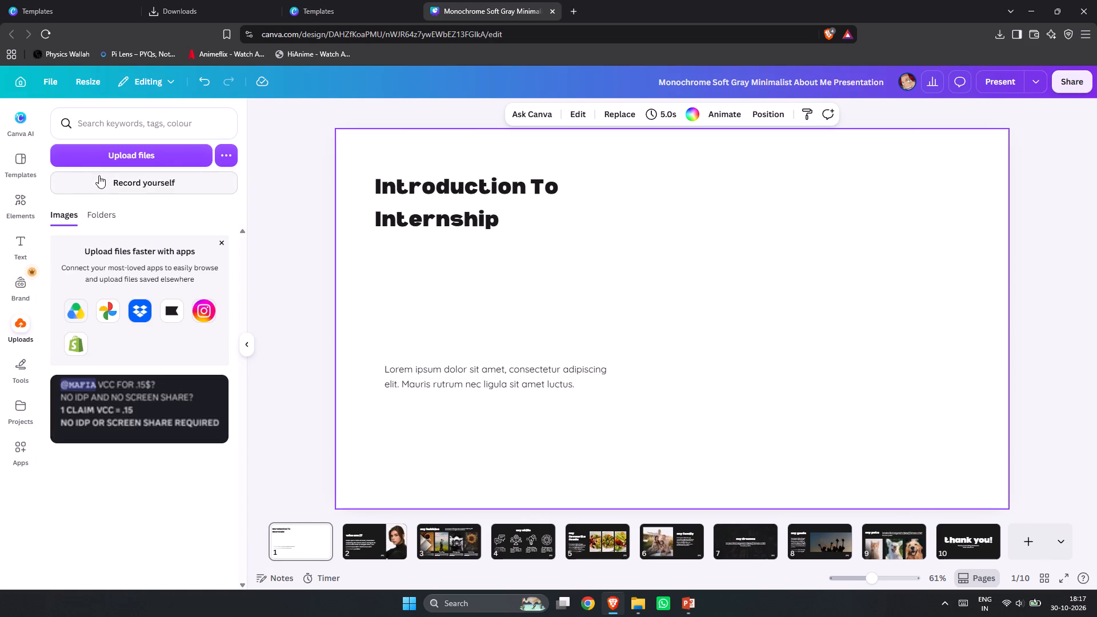
pyautogui.click(142, 155)
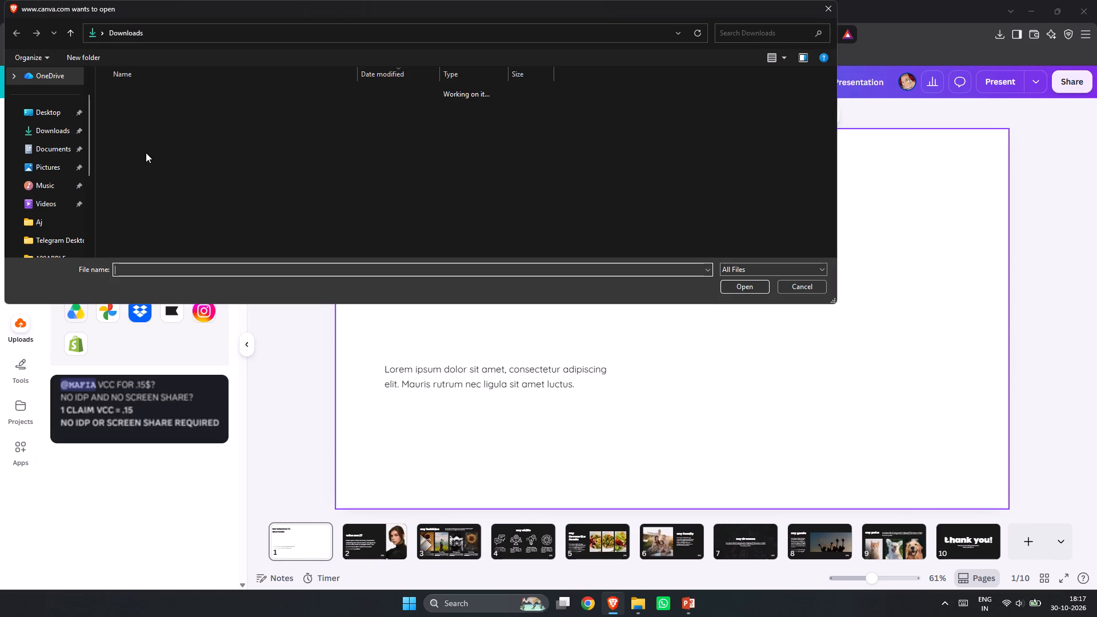
pyautogui.scroll(-2, 234, 179)
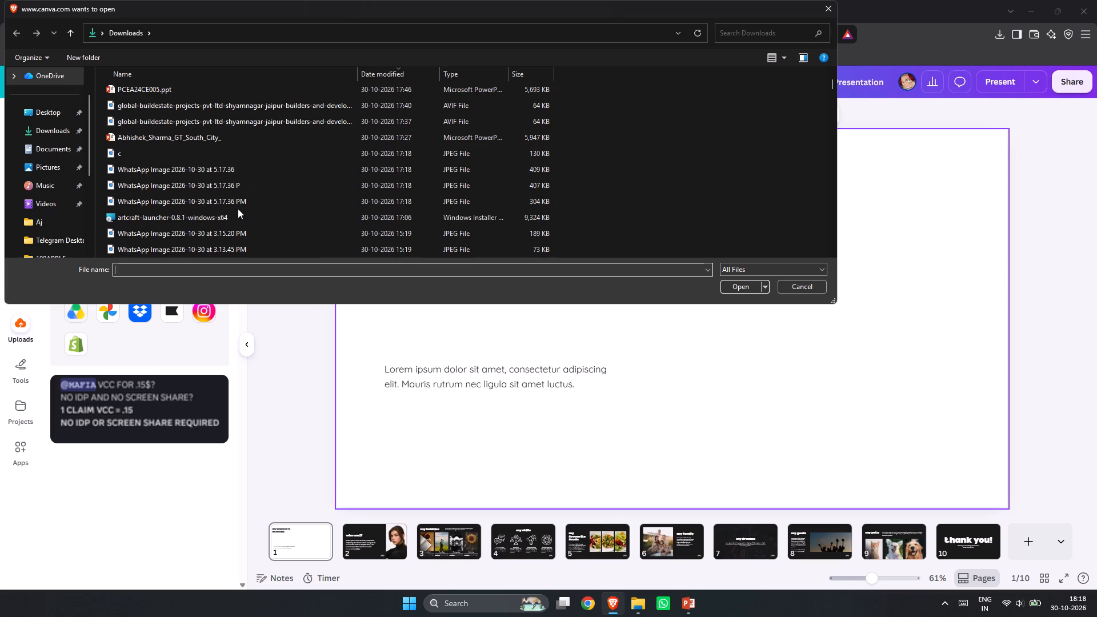
pyautogui.scroll(1, 238, 209)
pyautogui.click(236, 155)
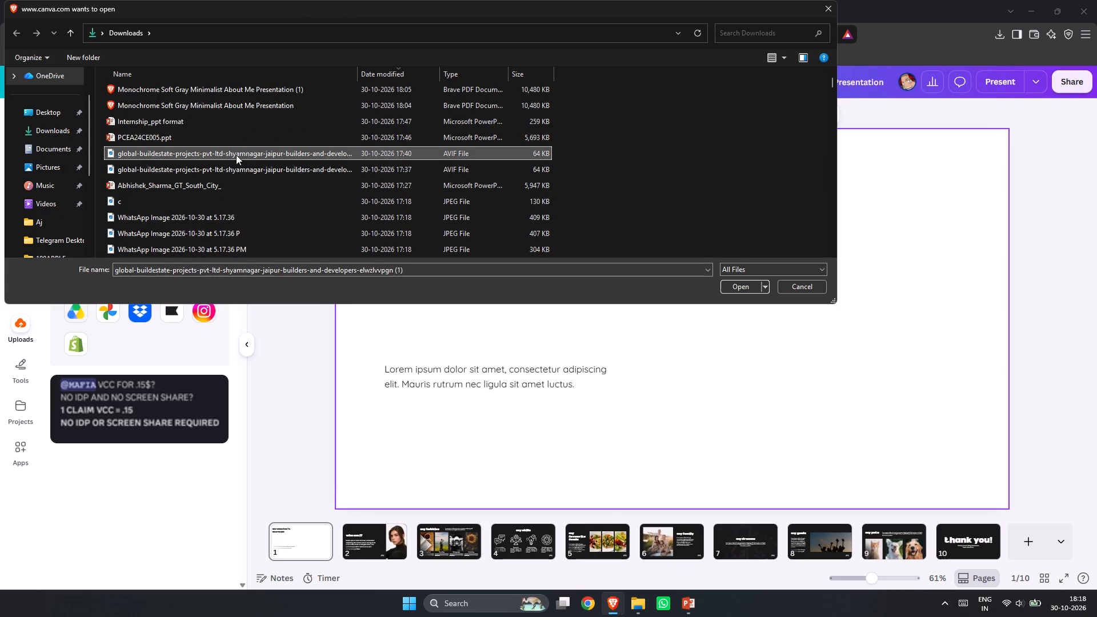
pyautogui.doubleClick(236, 155)
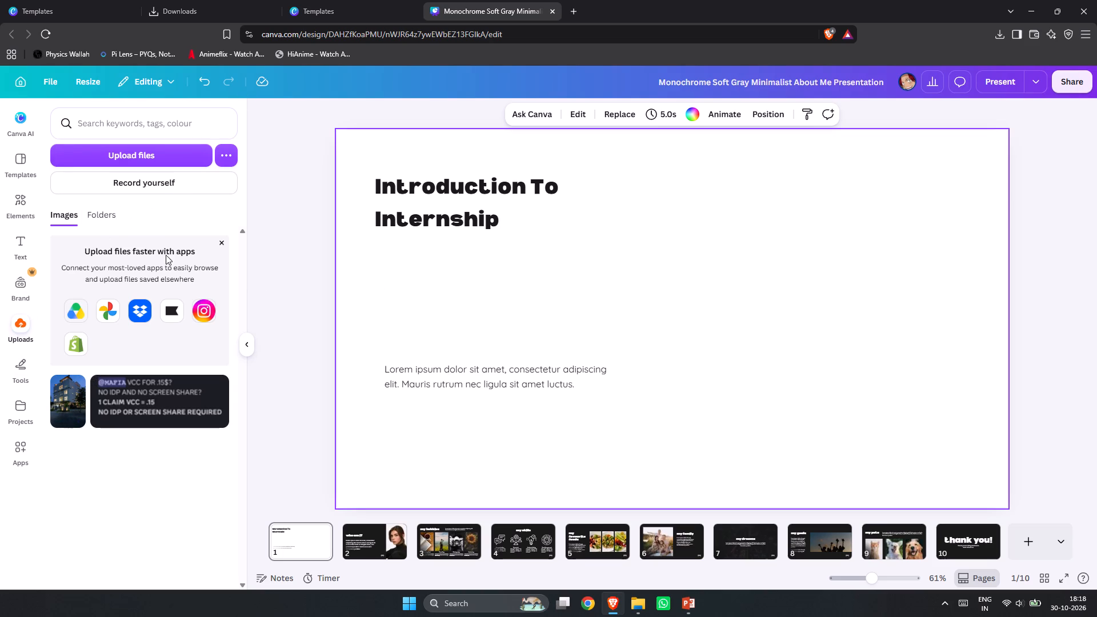
# Add the uploaded building photo to the first slide, keep only one copy, and move it to the slide's upper right area.
pyautogui.click(67, 408)
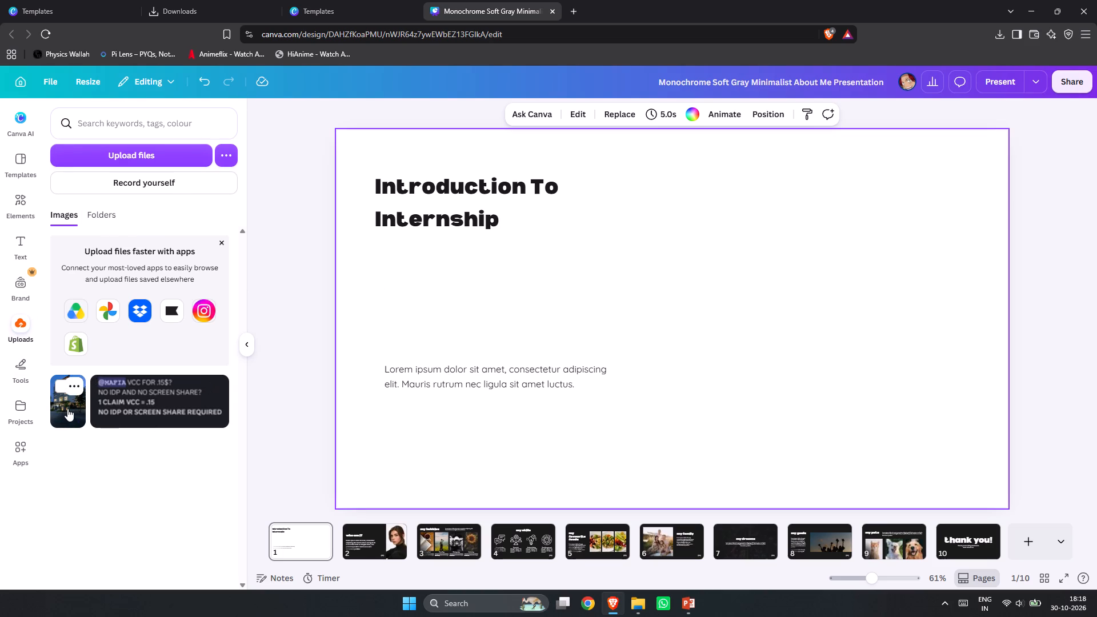
pyautogui.click(67, 408)
pyautogui.moveTo(703, 340); pyautogui.dragTo(742, 336)
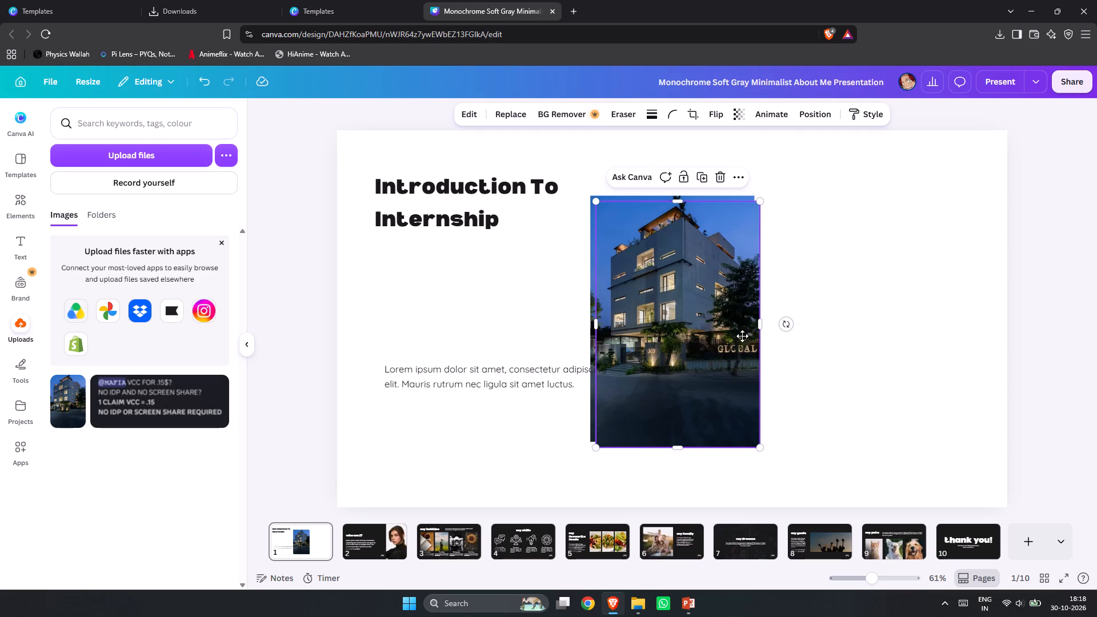
pyautogui.moveTo(742, 336); pyautogui.dragTo(900, 314)
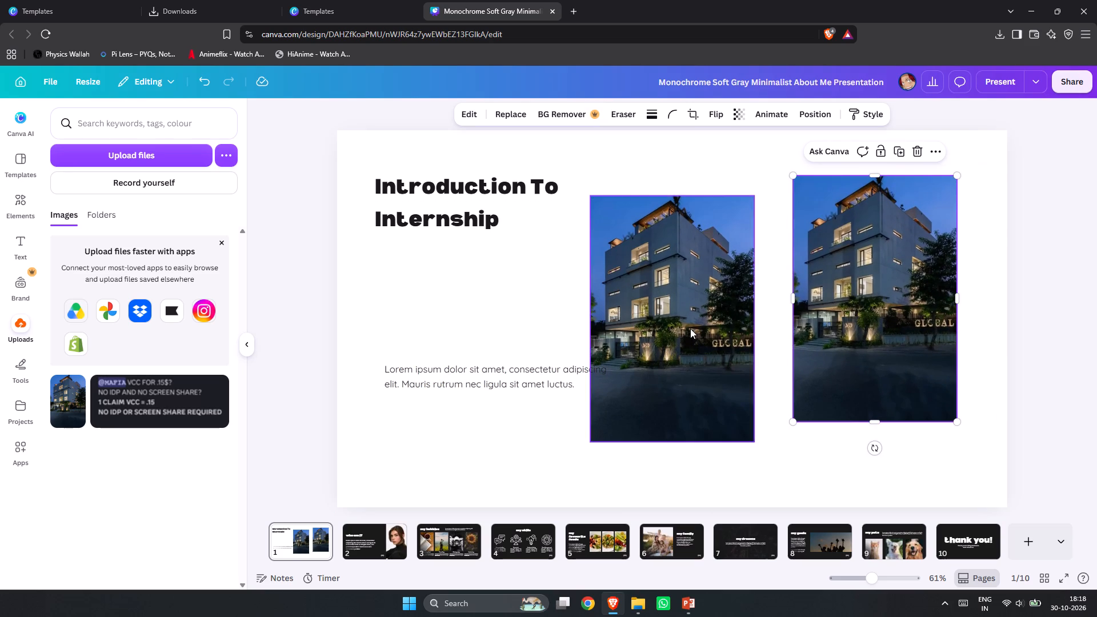
pyautogui.click(919, 157)
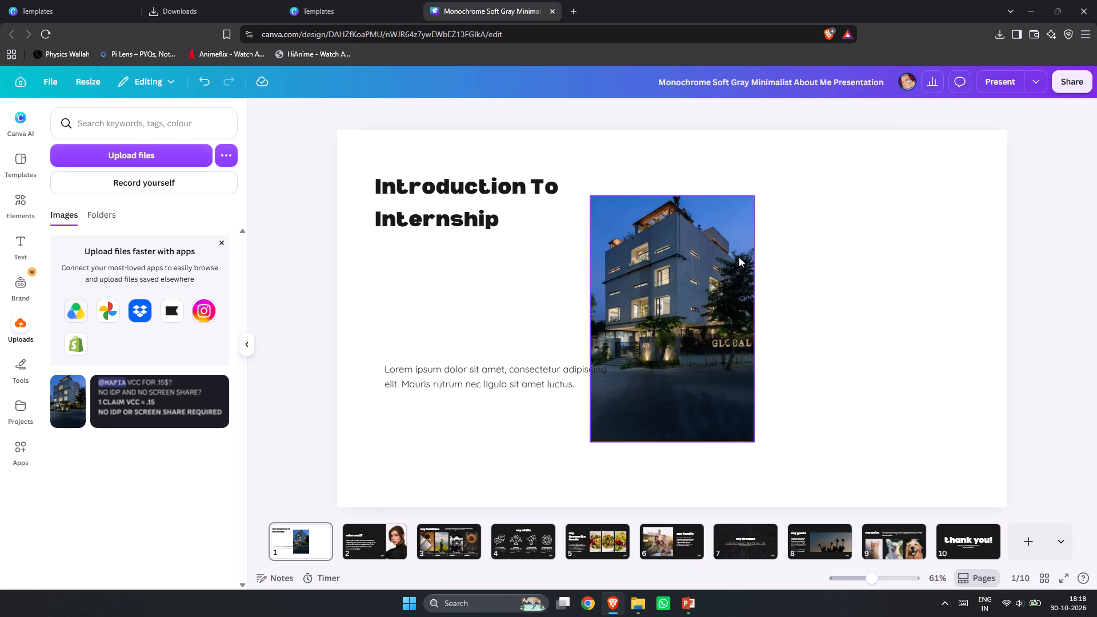
pyautogui.moveTo(732, 261); pyautogui.dragTo(935, 220)
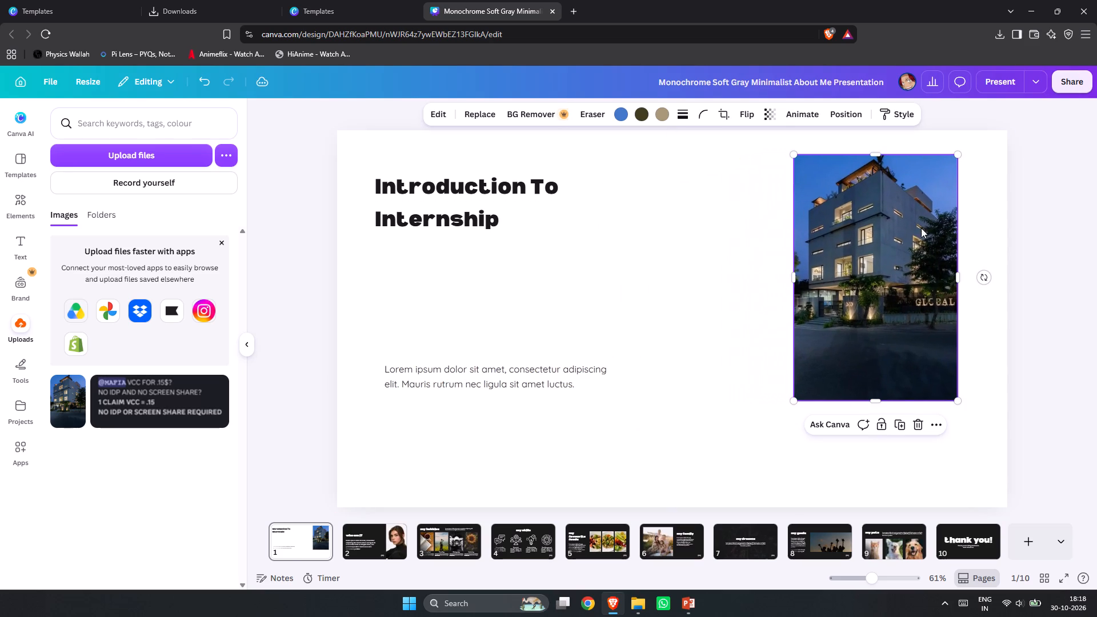
# Enlarge the building photo to about 950 by 1,020 so it fills the slide's right side down to the bottom edge.
pyautogui.moveTo(797, 279); pyautogui.dragTo(758, 295)
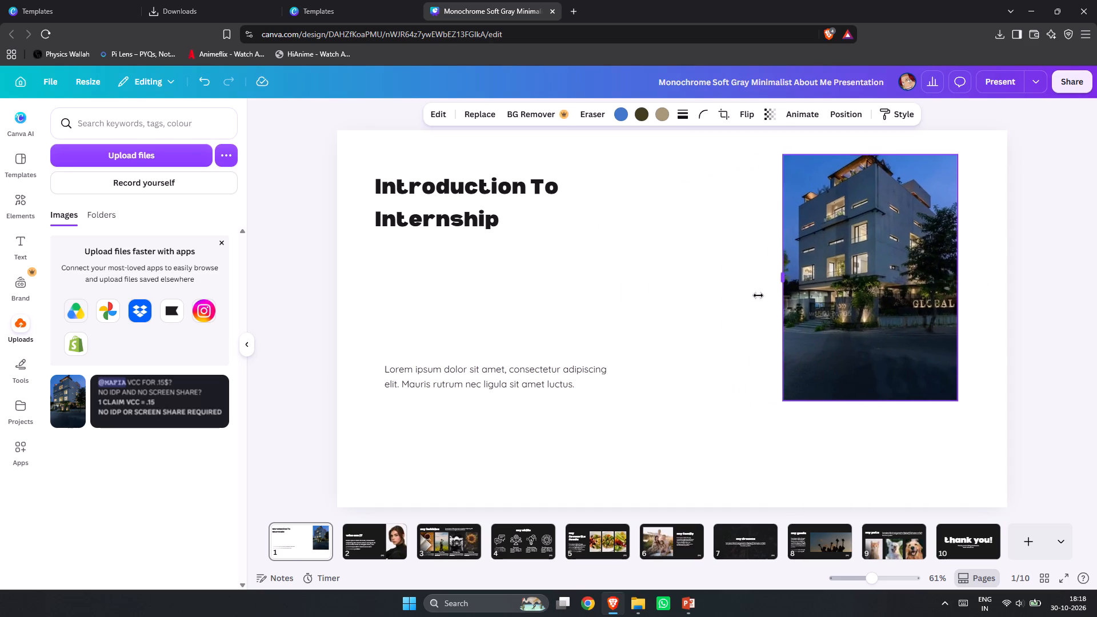
pyautogui.moveTo(758, 295); pyautogui.dragTo(716, 308)
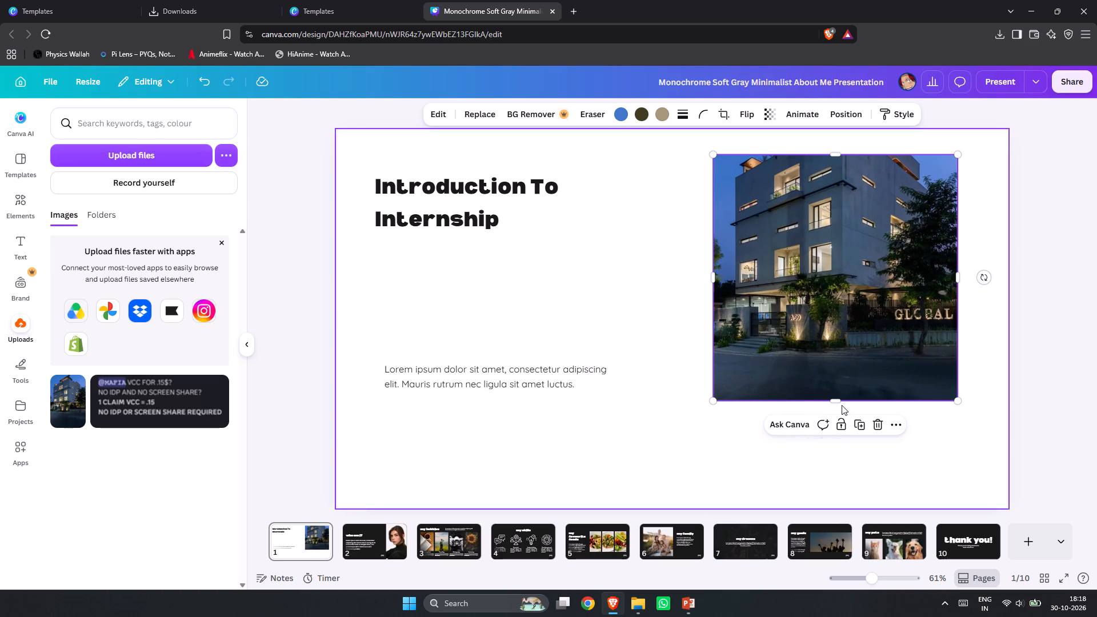
pyautogui.moveTo(842, 404); pyautogui.dragTo(842, 517)
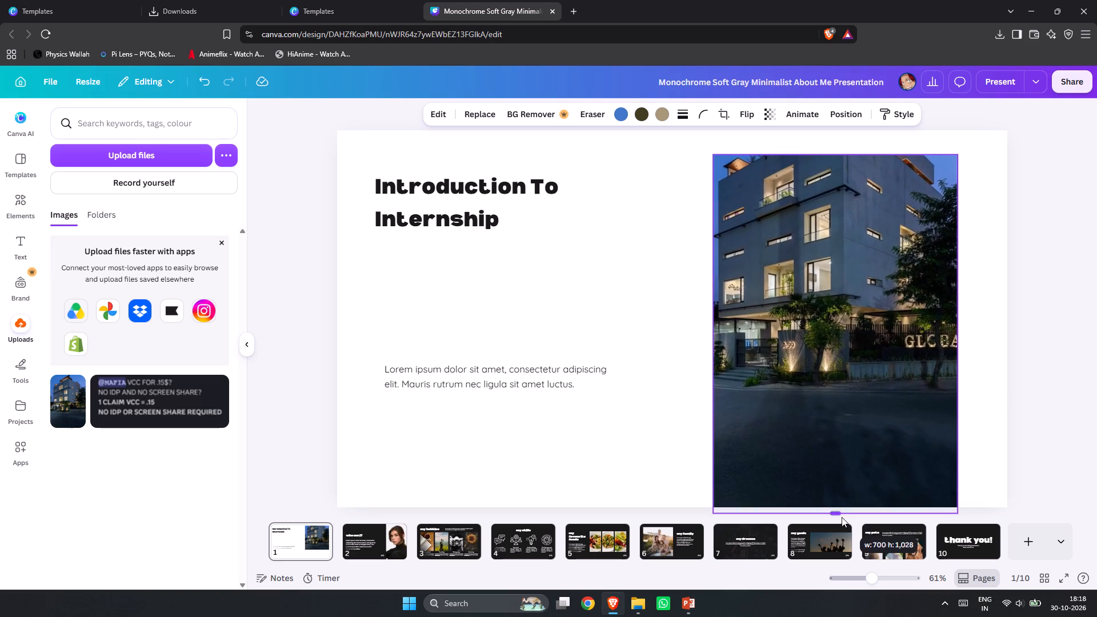
pyautogui.moveTo(842, 517); pyautogui.dragTo(833, 485)
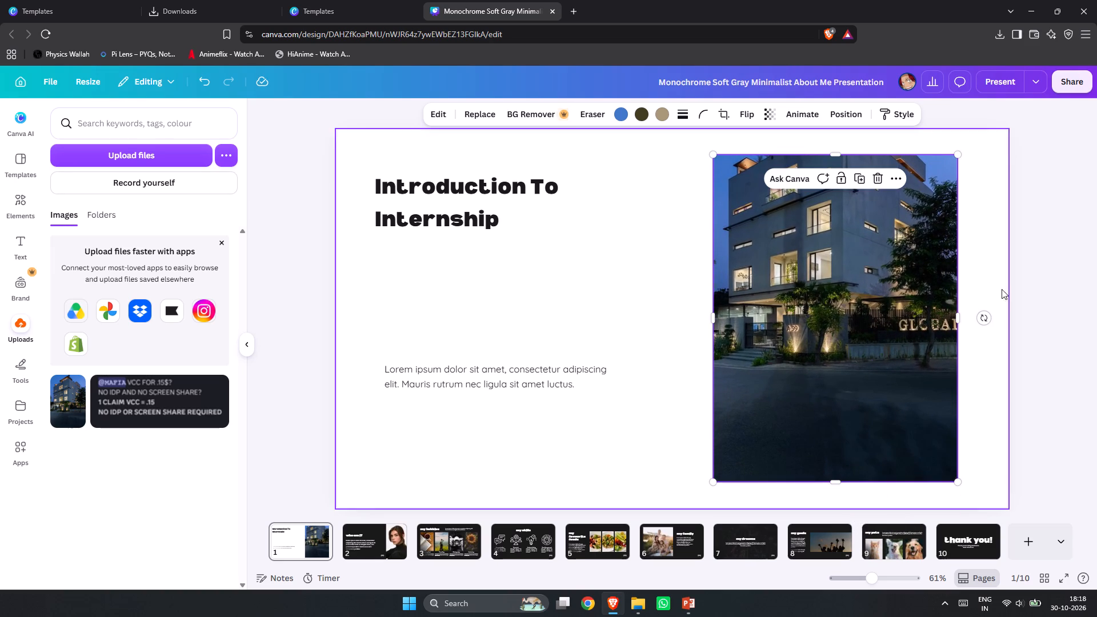
pyautogui.moveTo(955, 318); pyautogui.dragTo(996, 316)
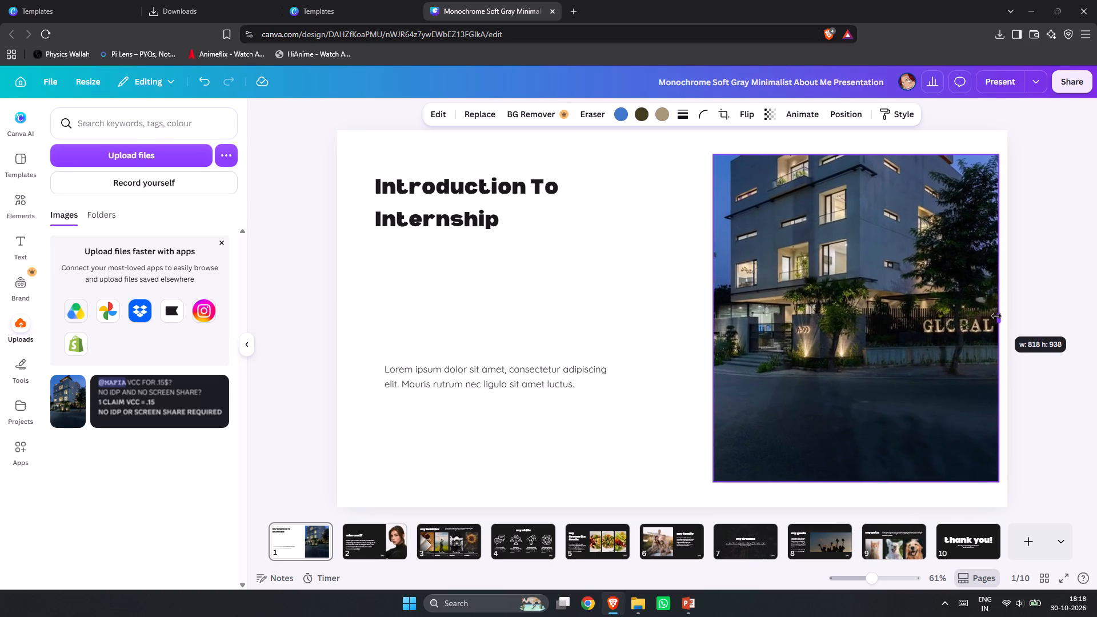
pyautogui.moveTo(996, 316); pyautogui.dragTo(720, 351)
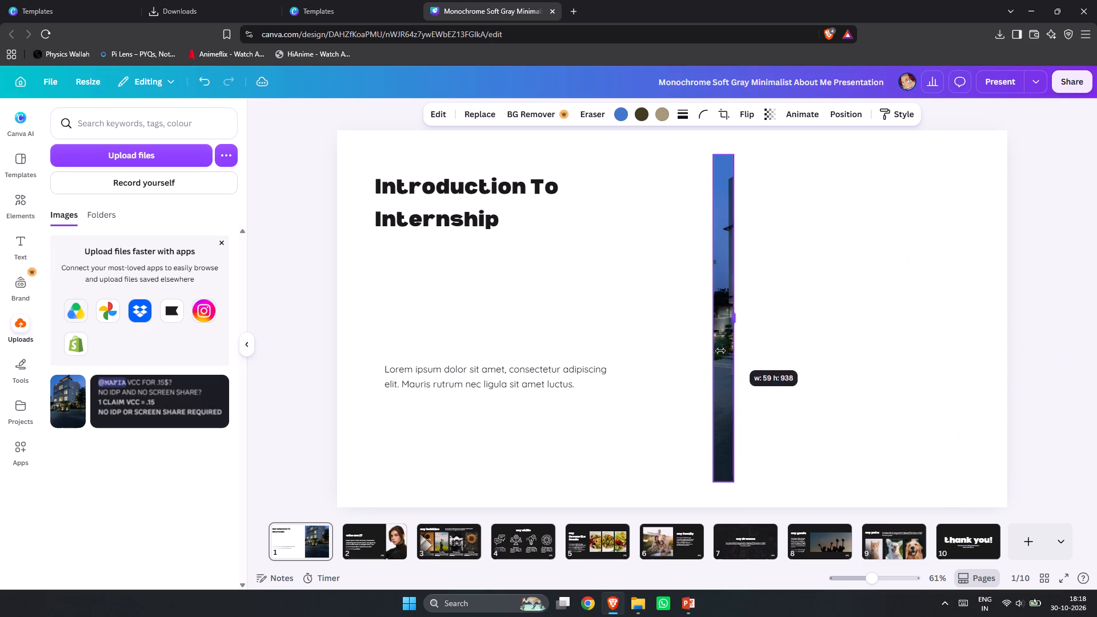
pyautogui.moveTo(720, 351); pyautogui.dragTo(1074, 291)
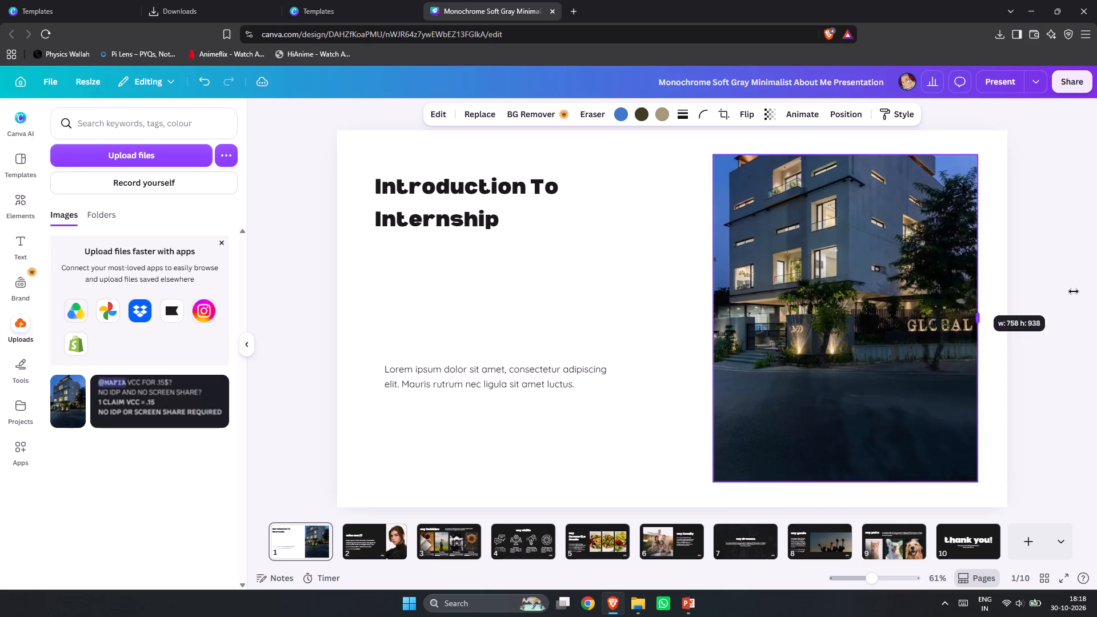
pyautogui.moveTo(1074, 291); pyautogui.dragTo(1011, 299)
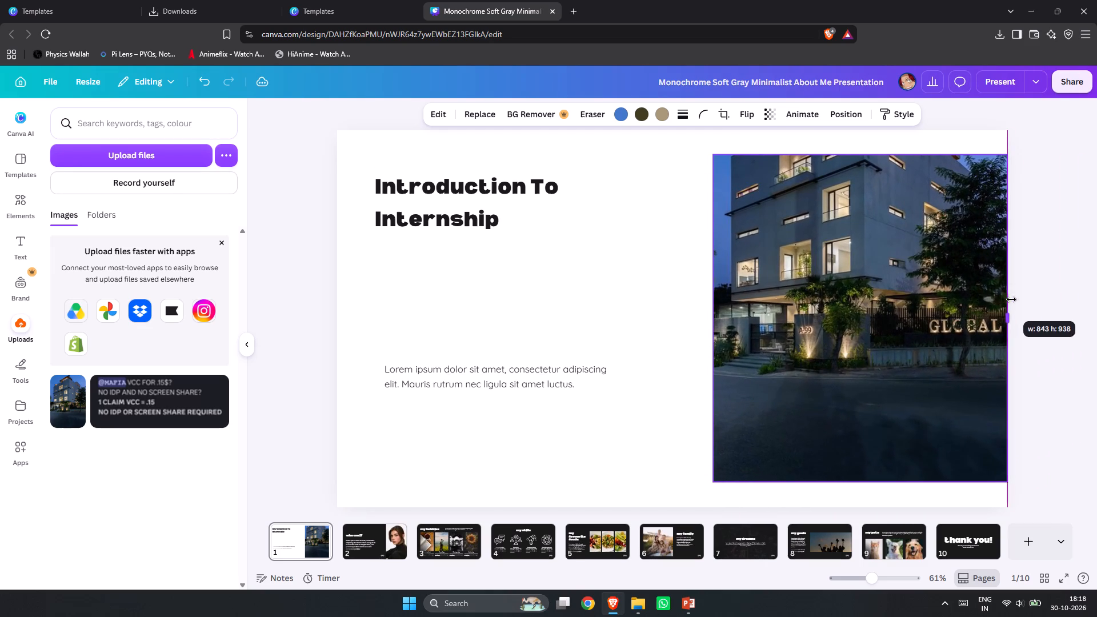
pyautogui.moveTo(1011, 299); pyautogui.dragTo(1015, 298)
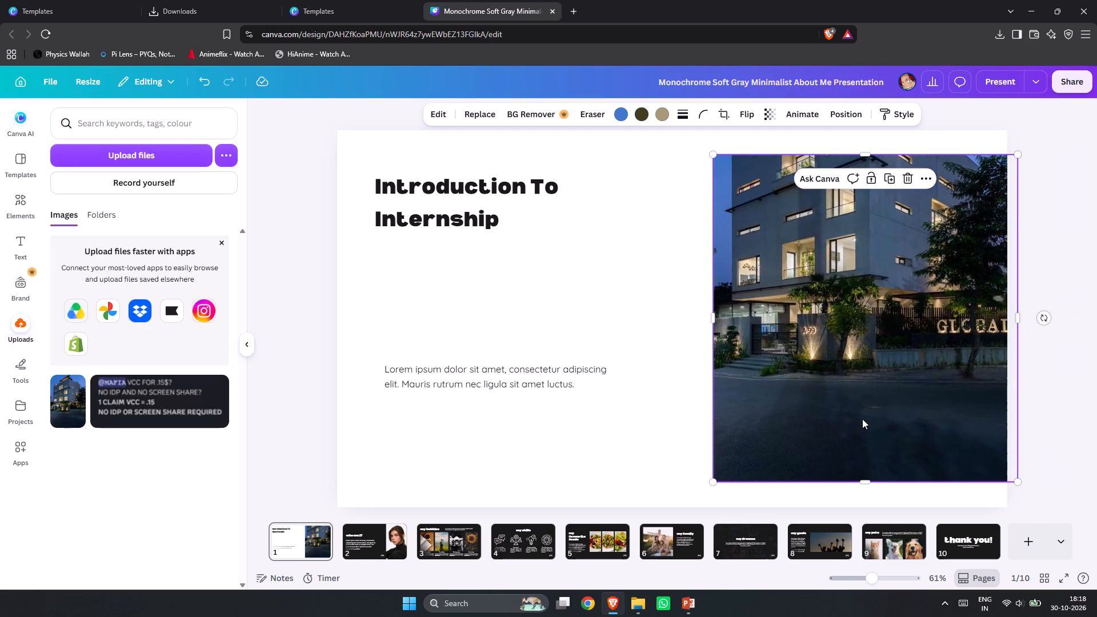
pyautogui.moveTo(714, 486); pyautogui.dragTo(656, 521)
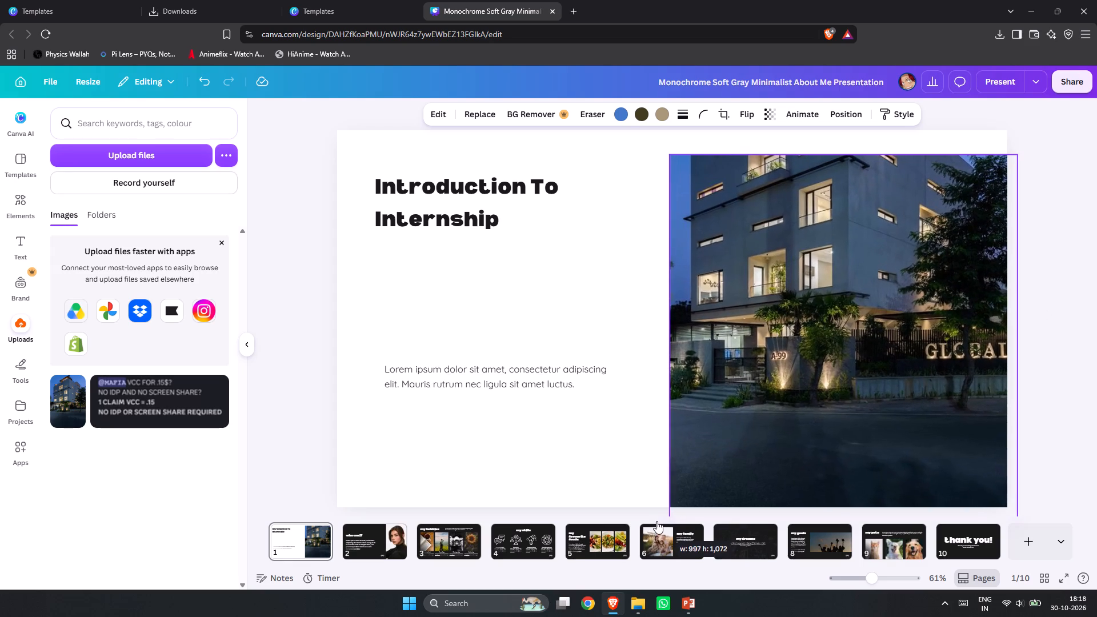
pyautogui.moveTo(656, 521); pyautogui.dragTo(666, 495)
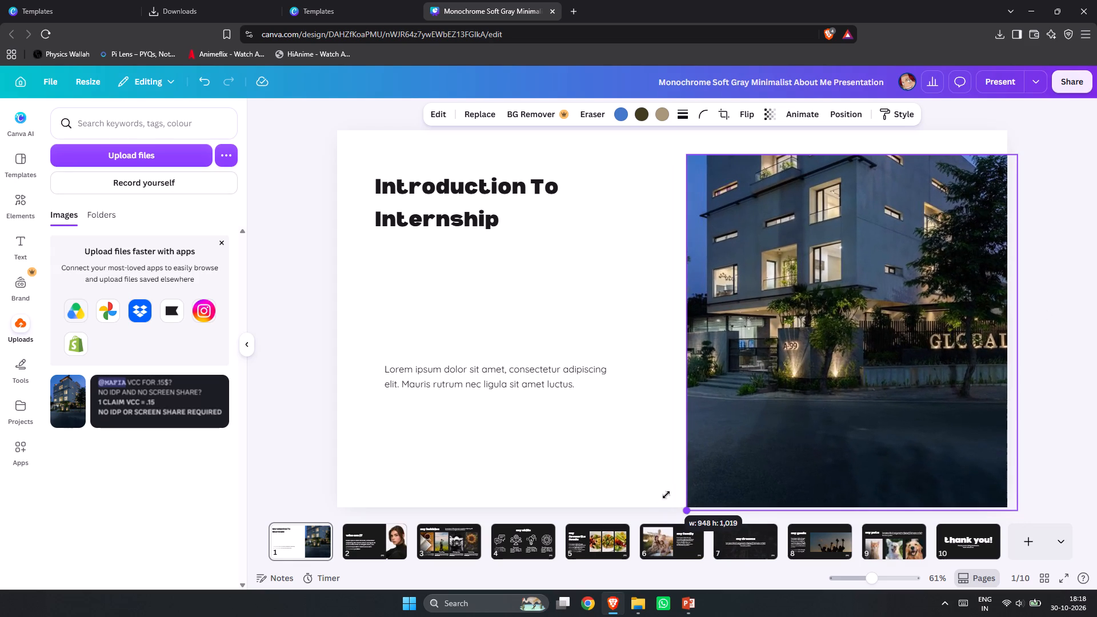
pyautogui.moveTo(666, 495); pyautogui.dragTo(662, 496)
pyautogui.scroll(3, 897, 296)
pyautogui.click(897, 296)
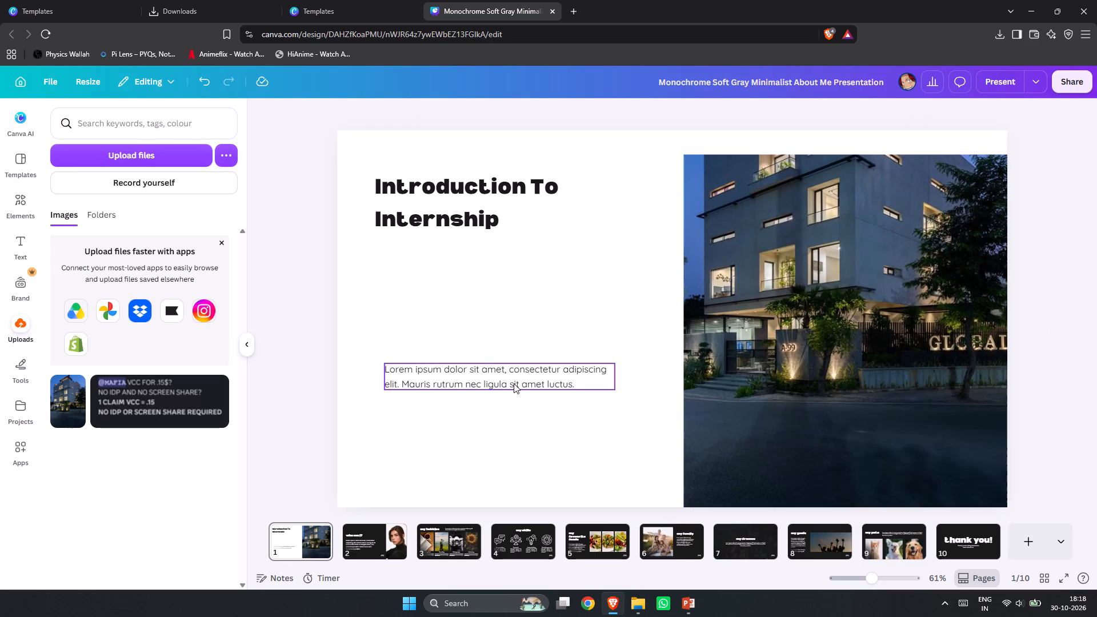
# Move the Lorem ipsum paragraph slightly up, lining its left edge up with the "Introduction To Internship" heading.
pyautogui.click(514, 383)
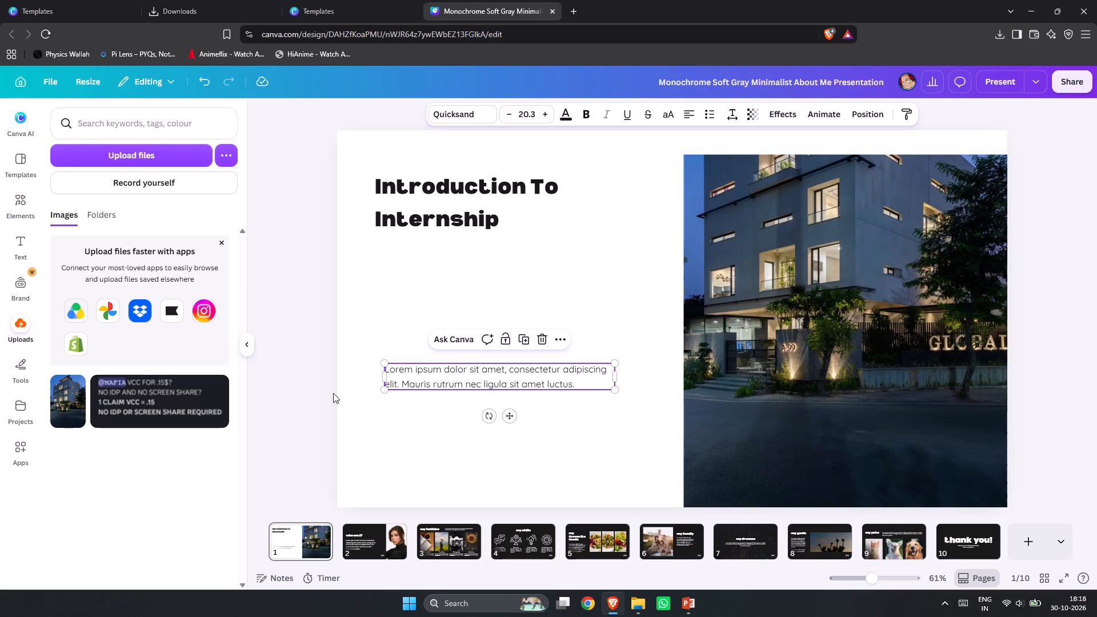
pyautogui.moveTo(583, 380); pyautogui.dragTo(572, 343)
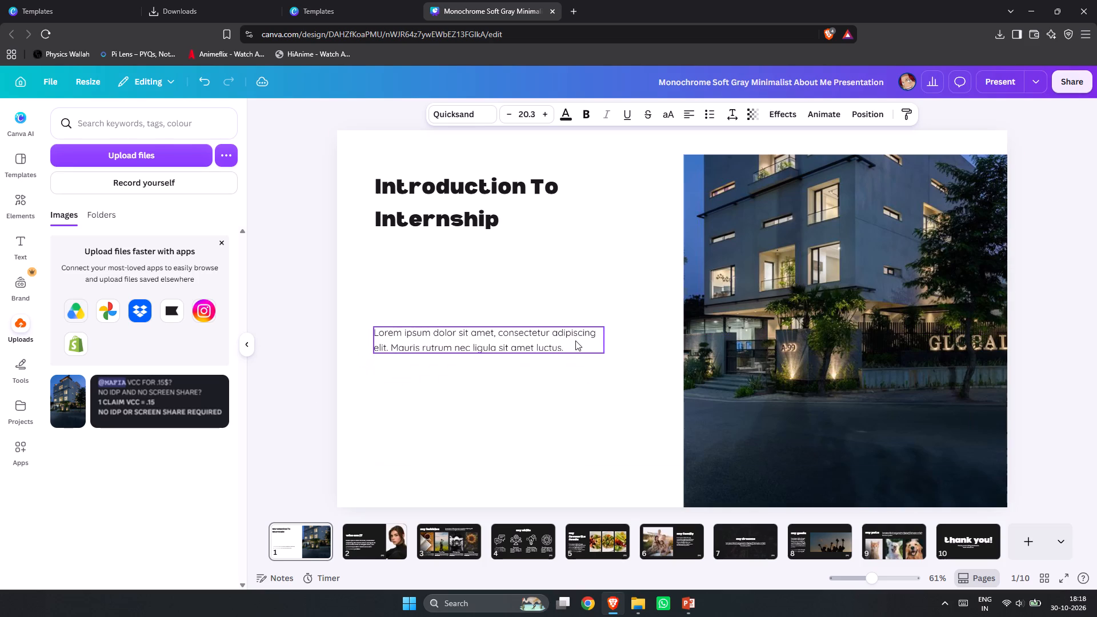
# Move the Lorem ipsum paragraph a little further up the first slide, keeping its left edge aligned with the heading.
pyautogui.moveTo(576, 340); pyautogui.dragTo(580, 328)
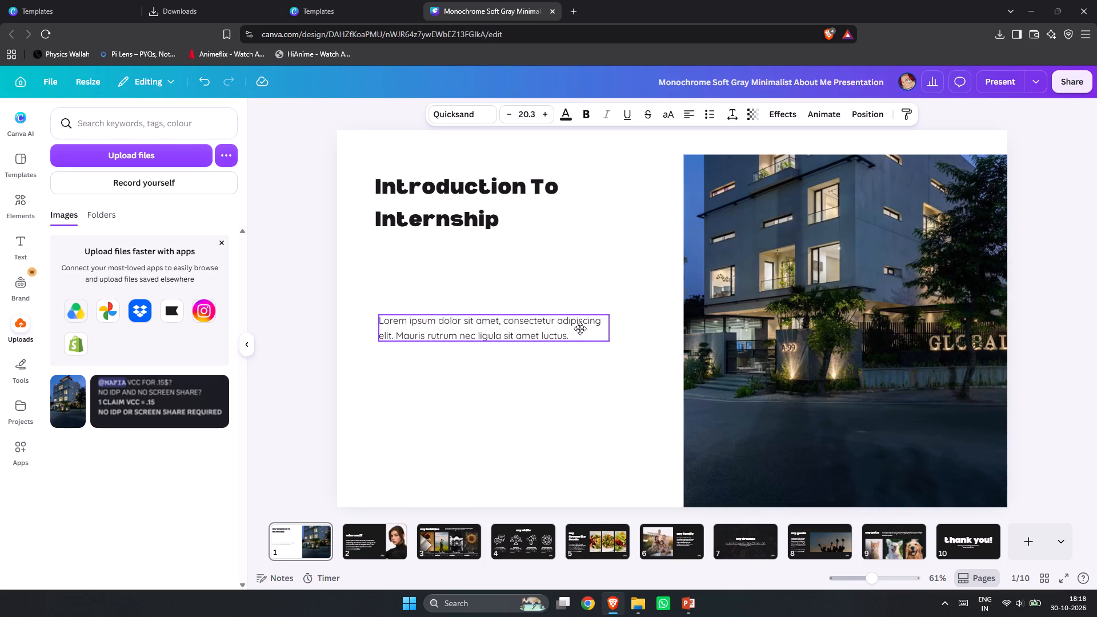
pyautogui.moveTo(580, 328); pyautogui.dragTo(579, 328)
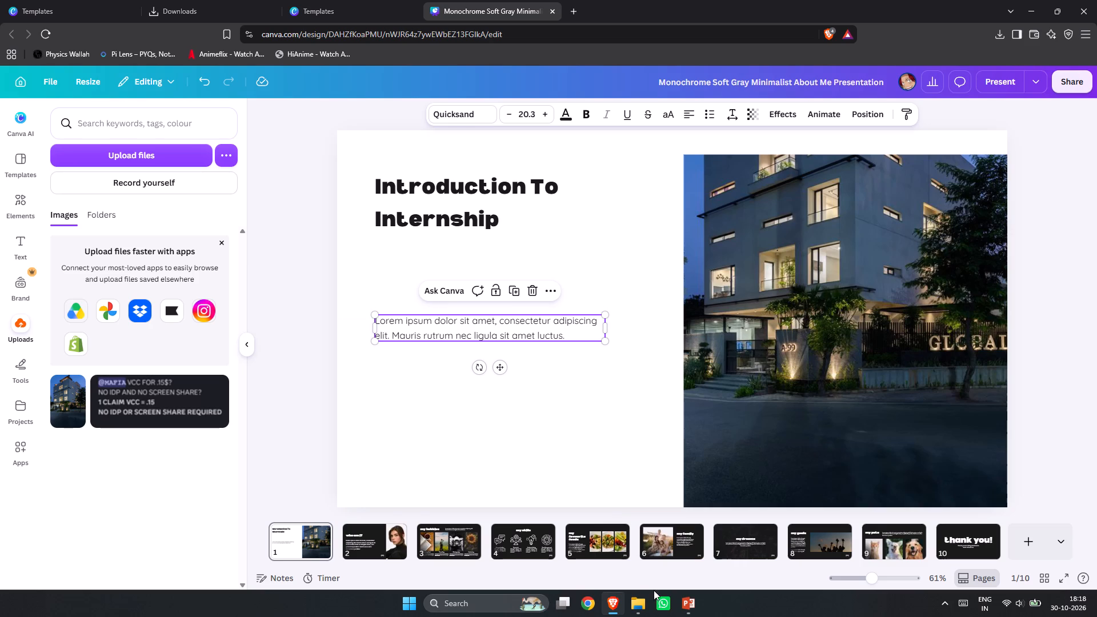
# Open the PowerPoint file named after a college roll number from Downloads and copy the DURATION line from its Introduction slide.
pyautogui.click(639, 611)
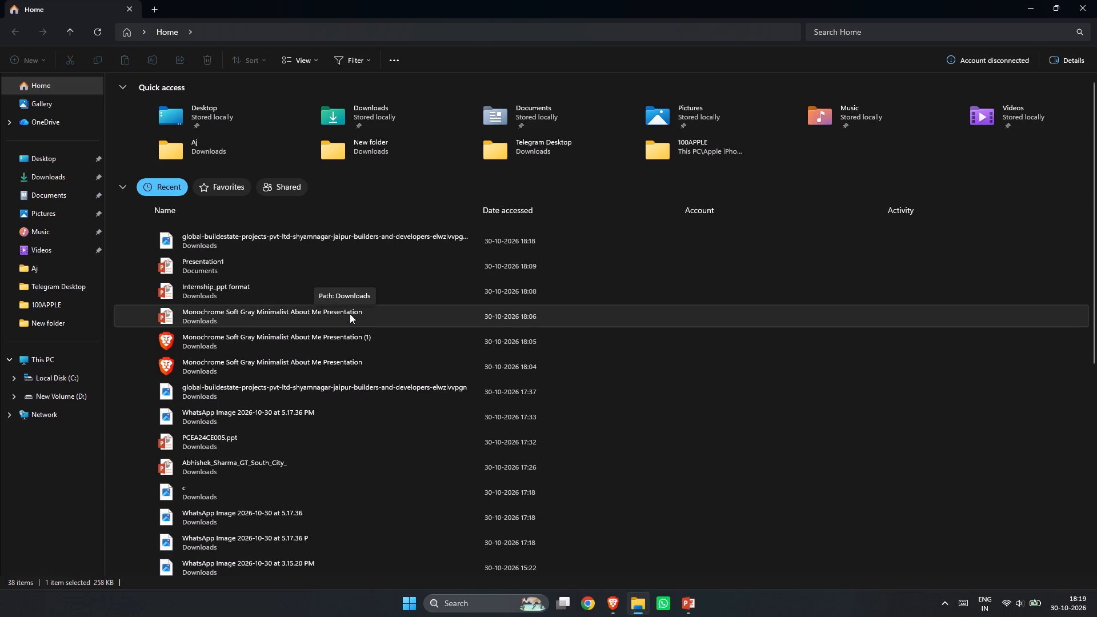
pyautogui.doubleClick(355, 451)
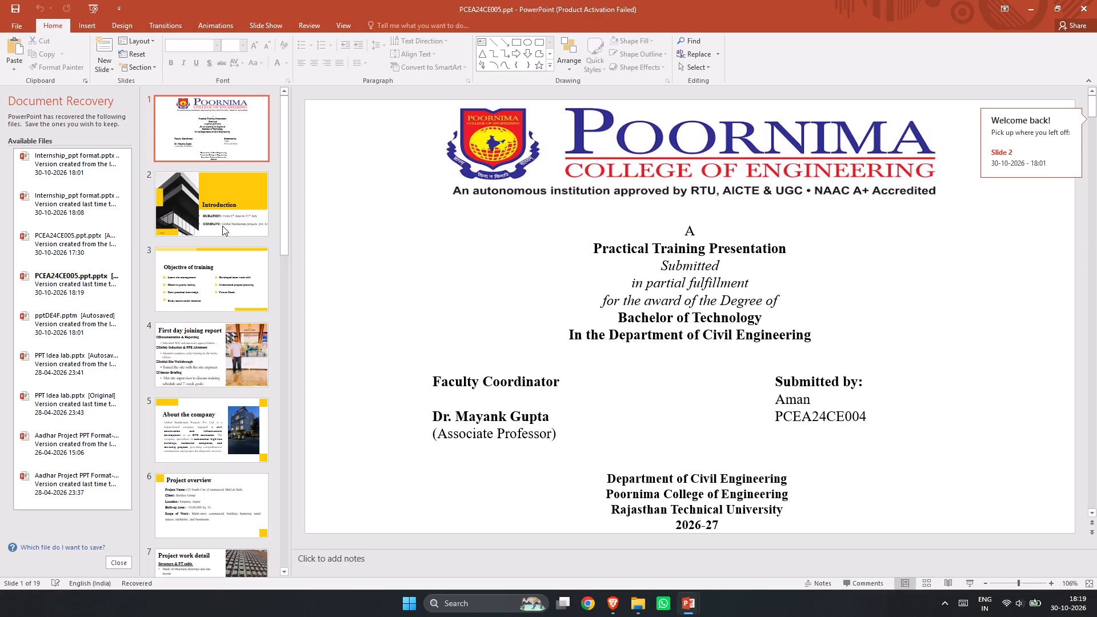
pyautogui.click(222, 219)
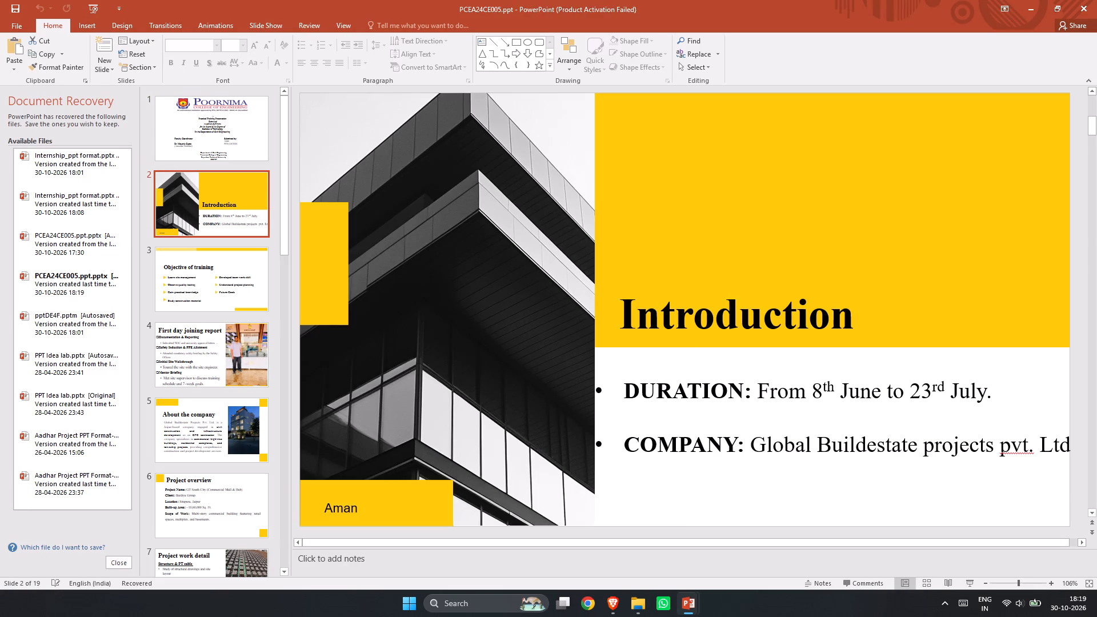
pyautogui.doubleClick(697, 378)
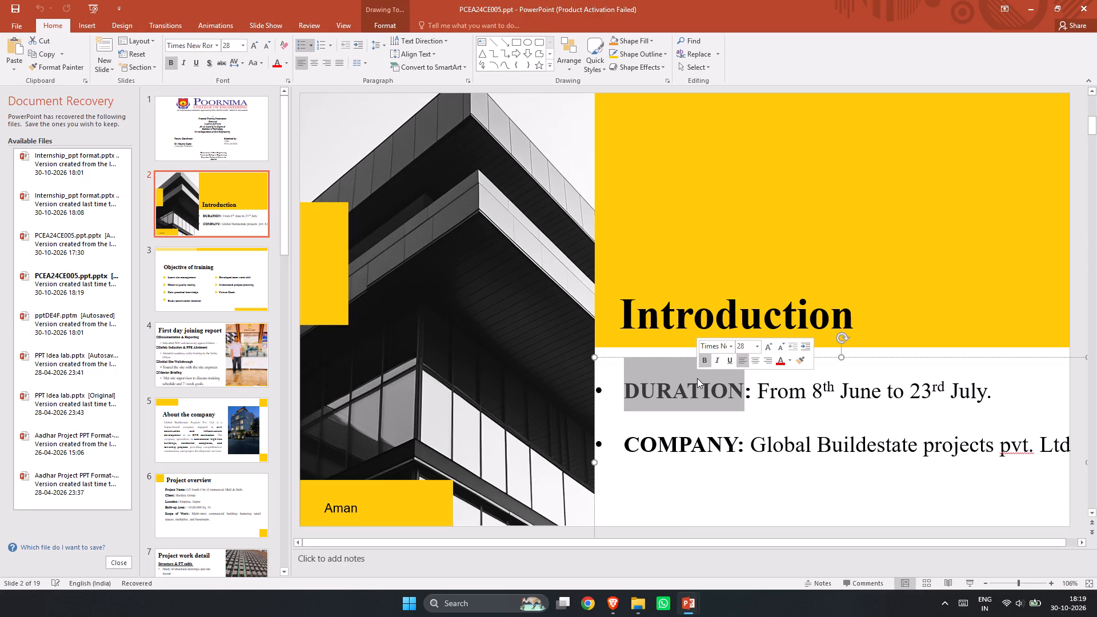
pyautogui.tripleClick(714, 386)
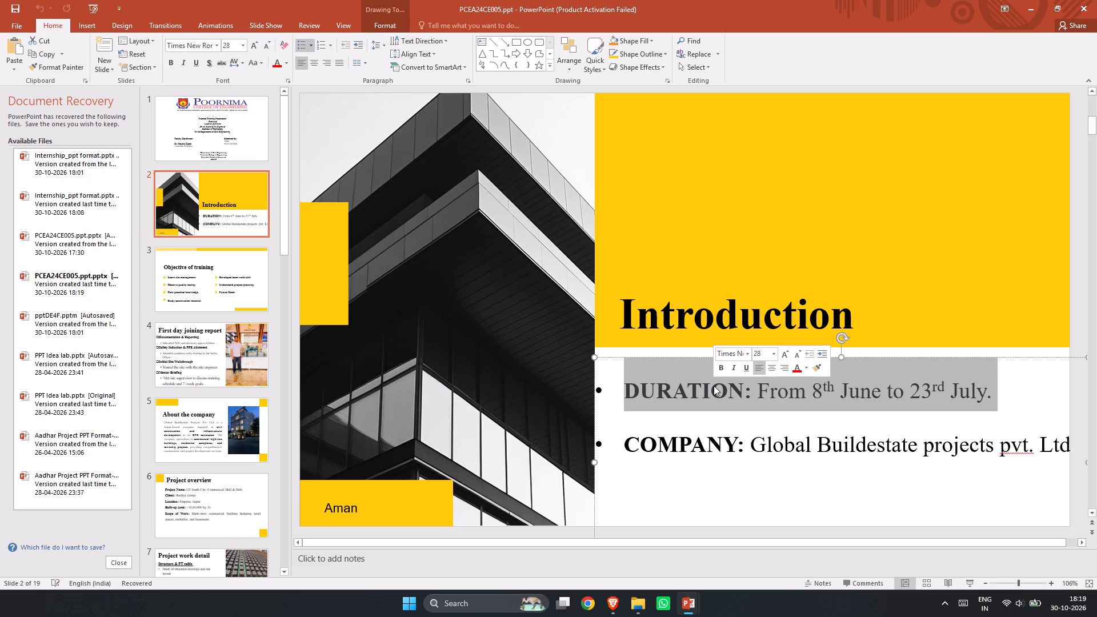
pyautogui.hotkey('ctrl', 'c')
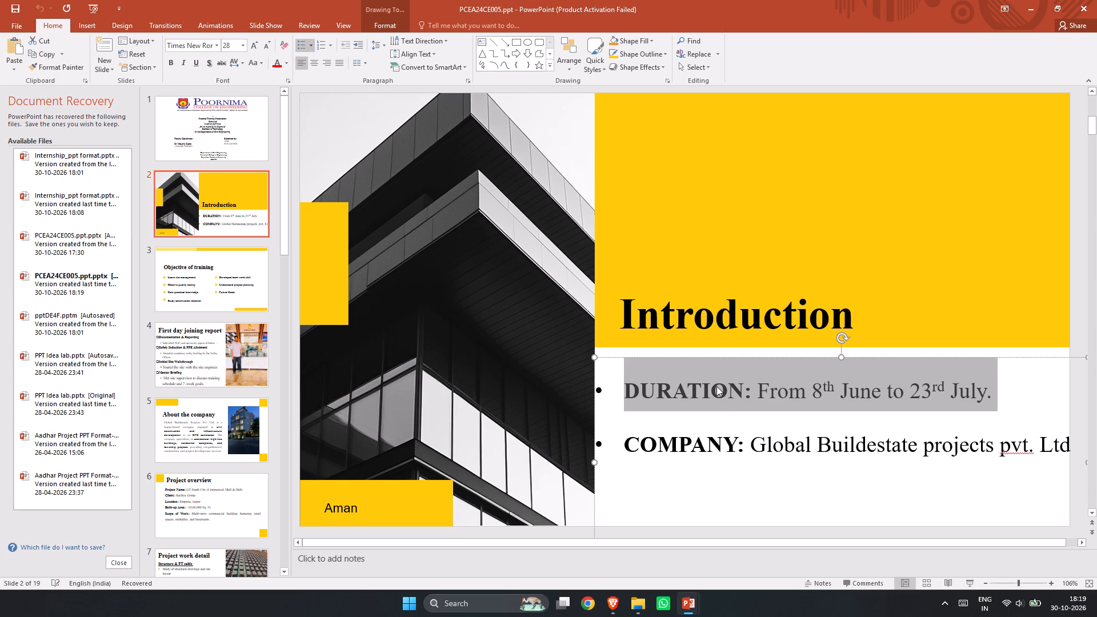
# Switch back to the Canva design and replace the Lorem ipsum paragraph with the copied duration line.
pyautogui.hotkey('alt', 'Tab')
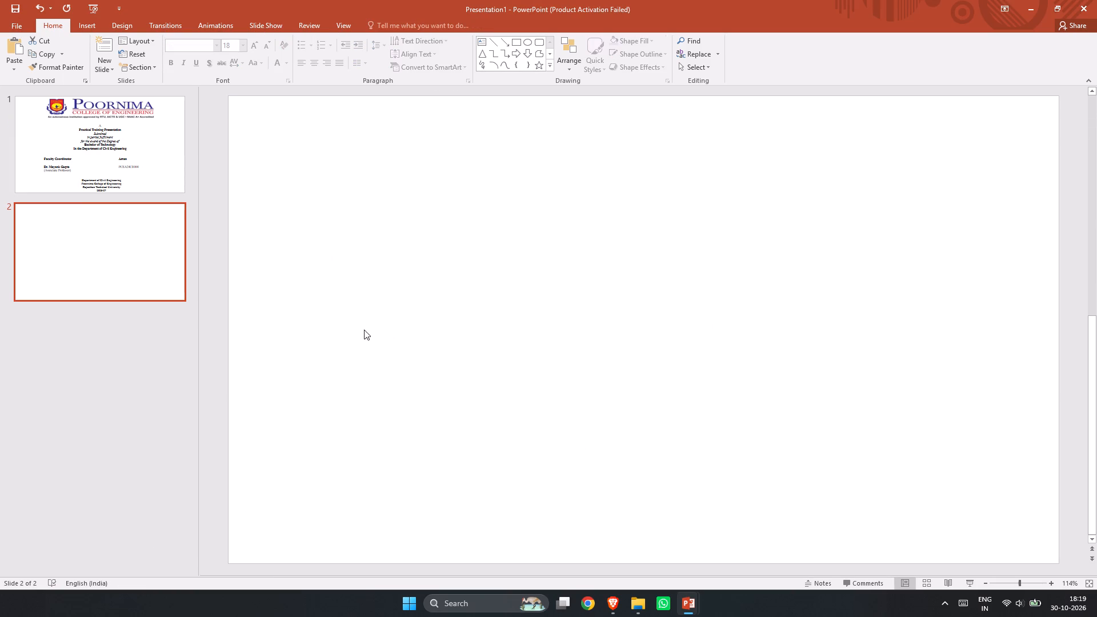
pyautogui.hotkey('alt', 'Tab')
pyautogui.hotkey('alt', 'Tab')
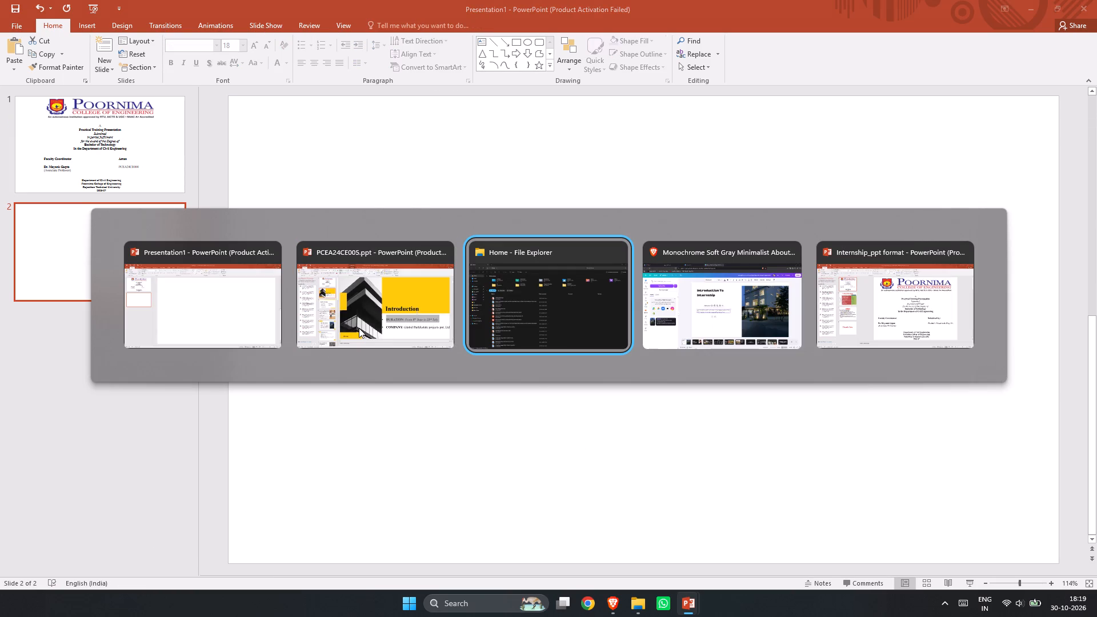
pyautogui.hotkey('alt', 'Tab')
pyautogui.click(581, 336)
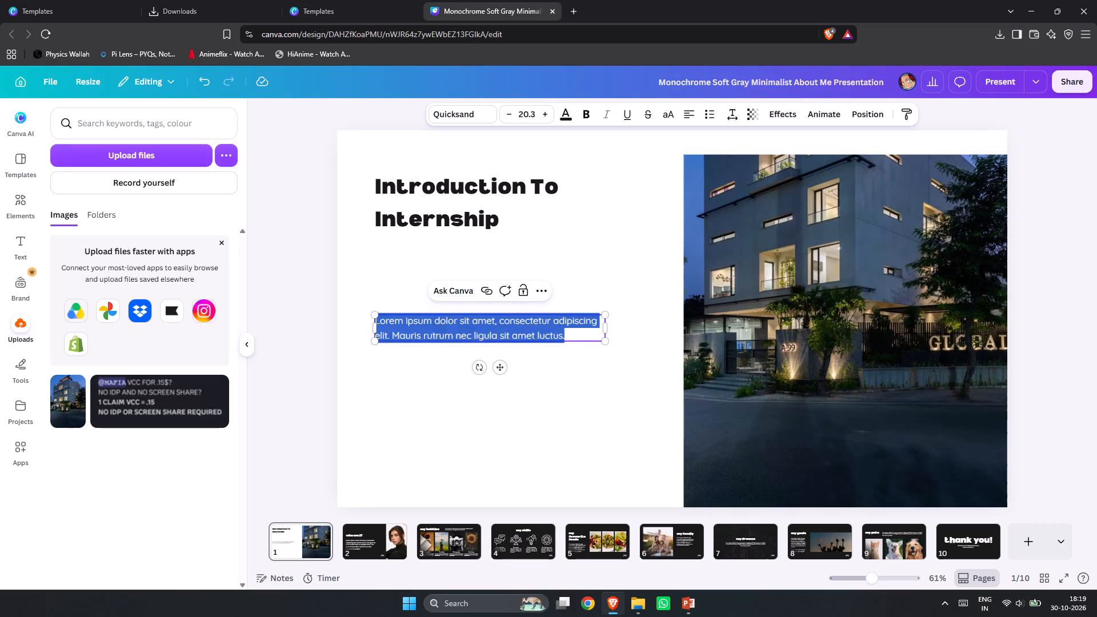
pyautogui.click(579, 336)
pyautogui.doubleClick(579, 336)
pyautogui.moveTo(579, 336); pyautogui.dragTo(442, 355)
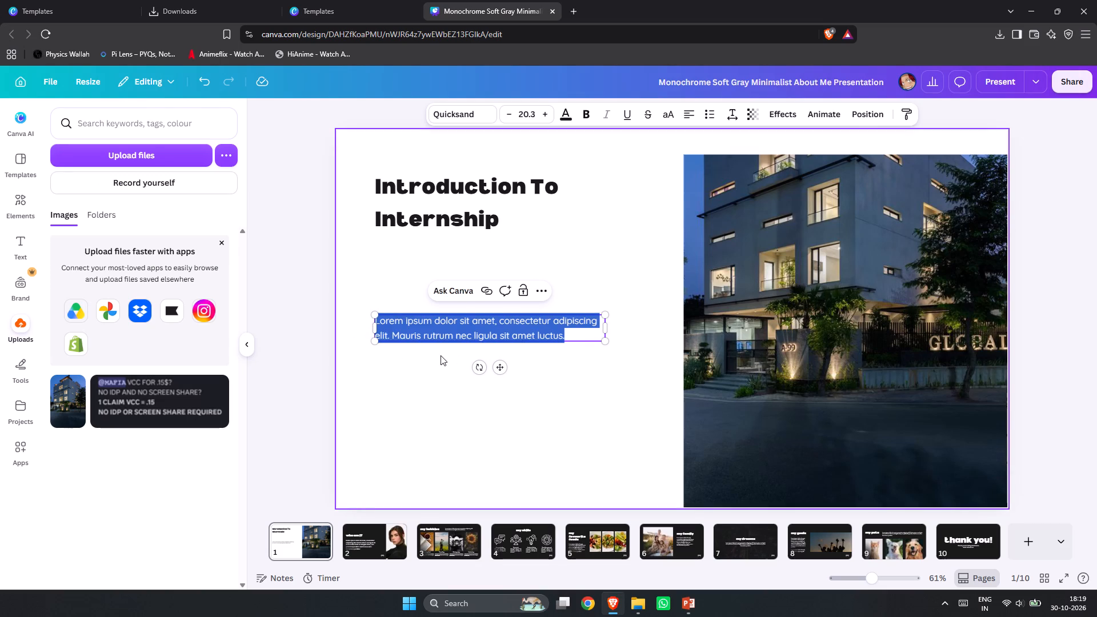
pyautogui.hotkey('ctrl', 'v')
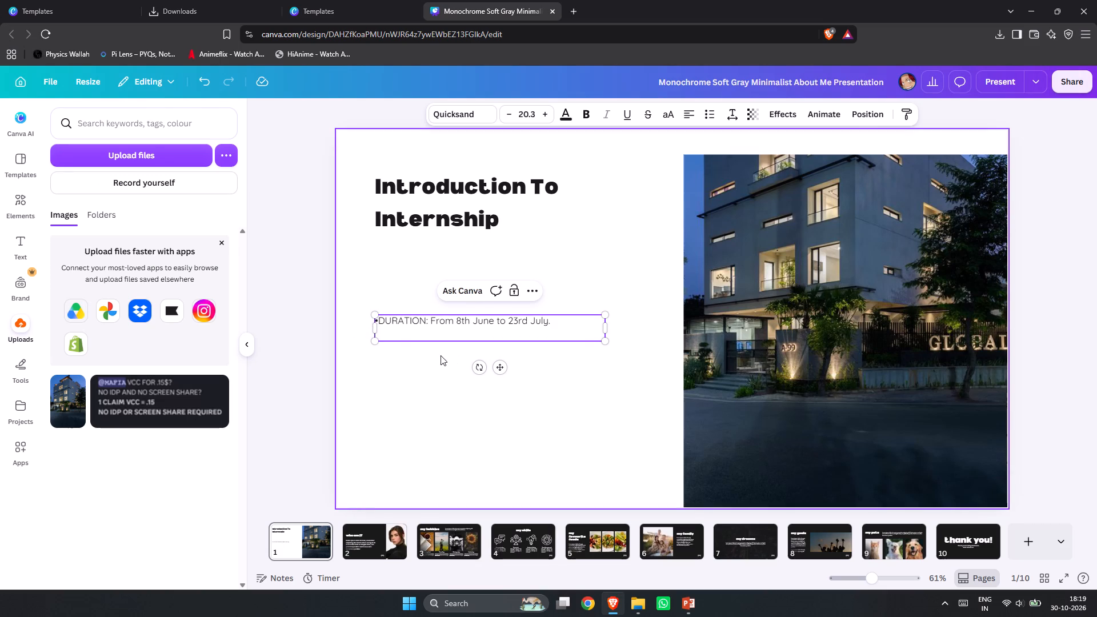
# Make the duration line bold and scale its text box up to a font size of about 21.9.
pyautogui.moveTo(567, 334); pyautogui.dragTo(562, 330)
pyautogui.click(561, 328)
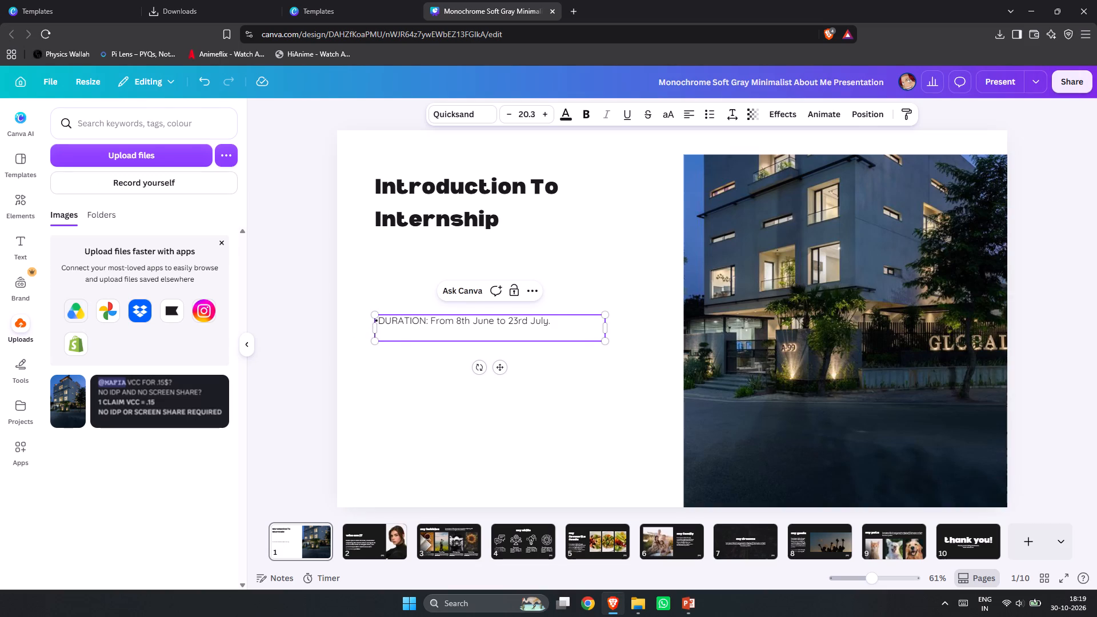
pyautogui.tripleClick(561, 323)
pyautogui.click(561, 323)
pyautogui.hotkey('ctrl', 'b')
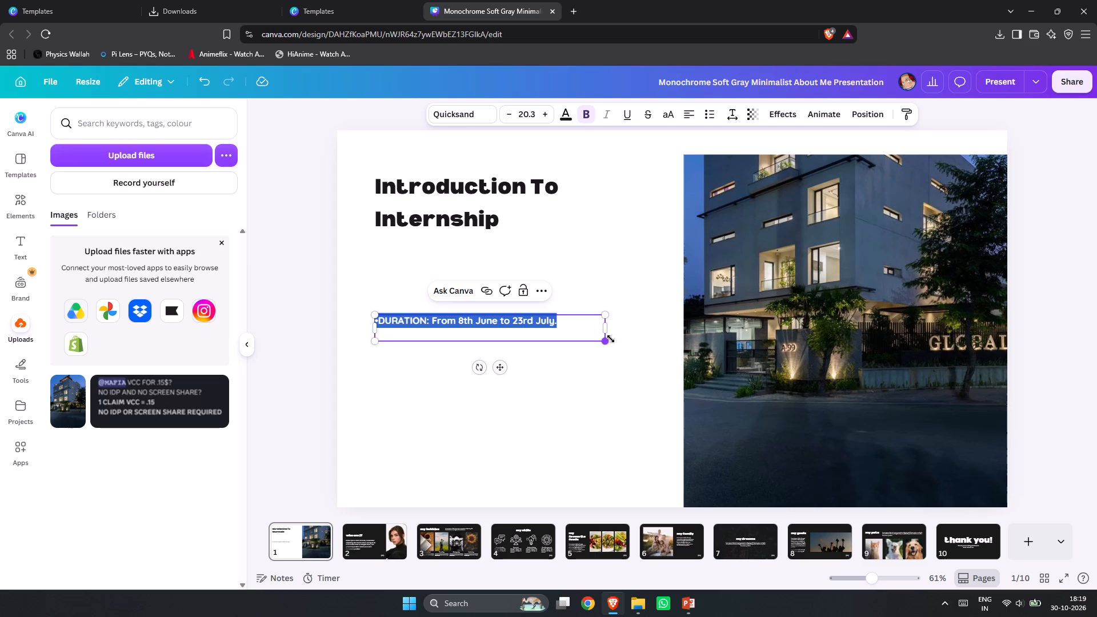
pyautogui.moveTo(611, 343); pyautogui.dragTo(636, 370)
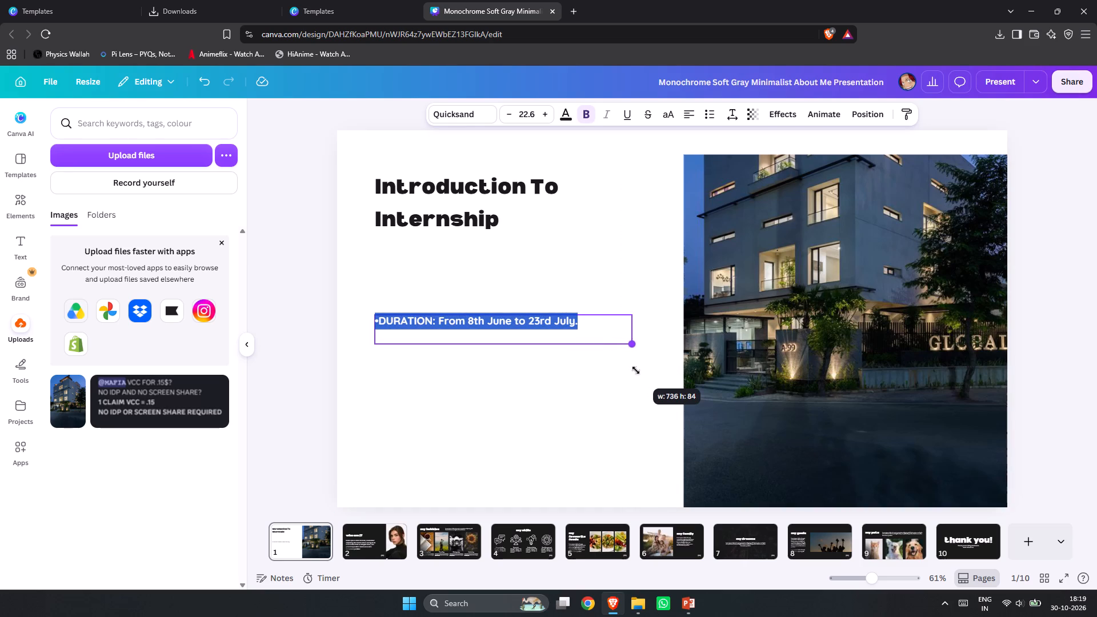
pyautogui.moveTo(636, 370); pyautogui.dragTo(627, 370)
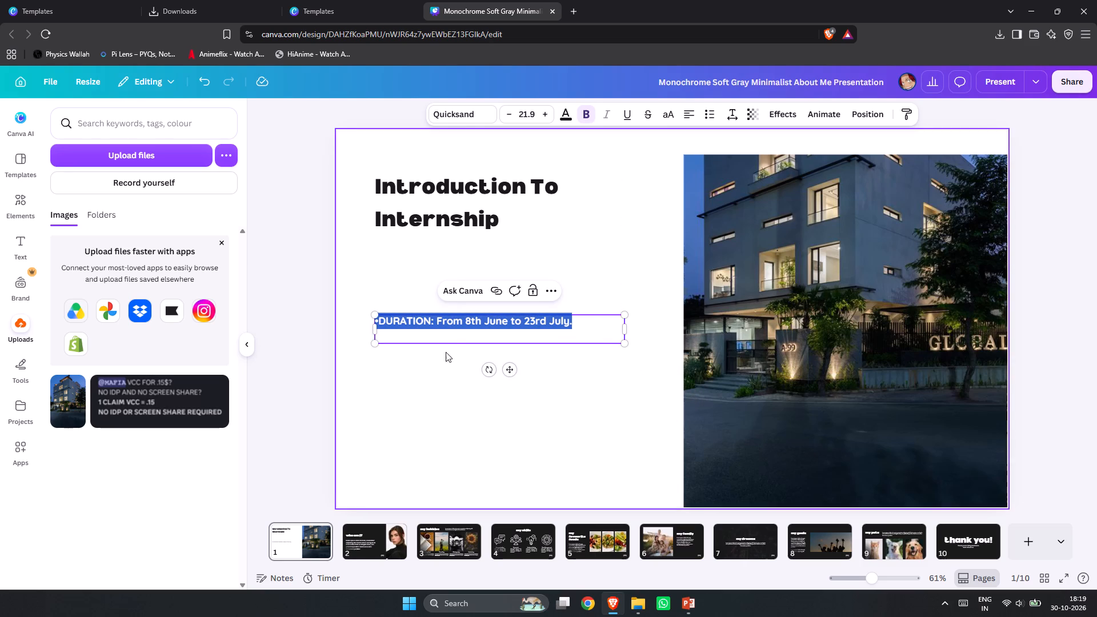
pyautogui.click(481, 340)
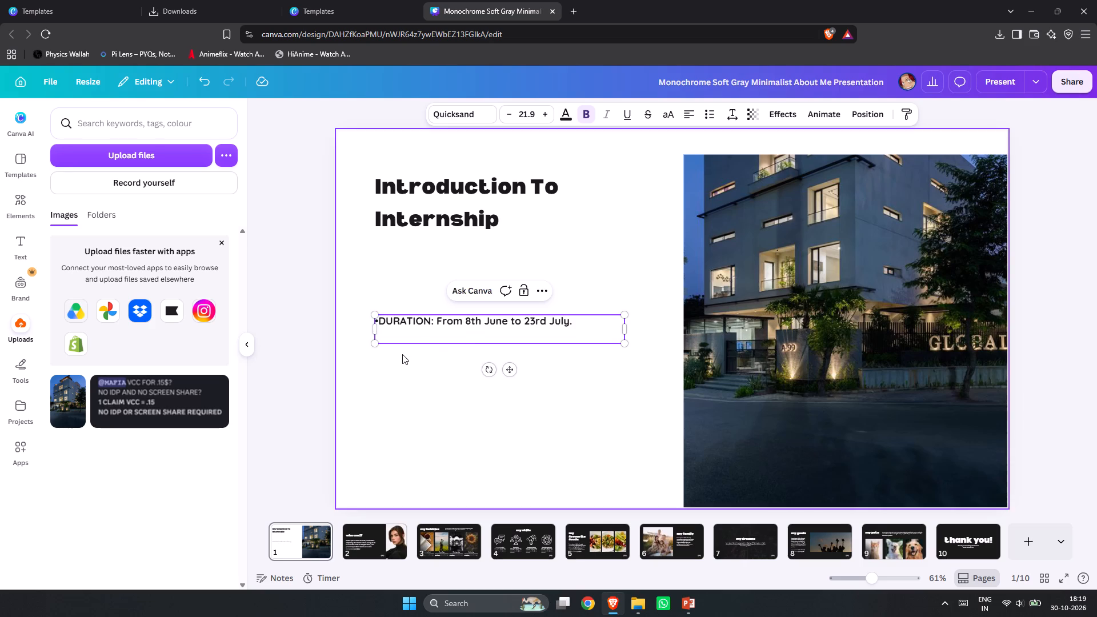
pyautogui.tripleClick(462, 322)
pyautogui.click(462, 322)
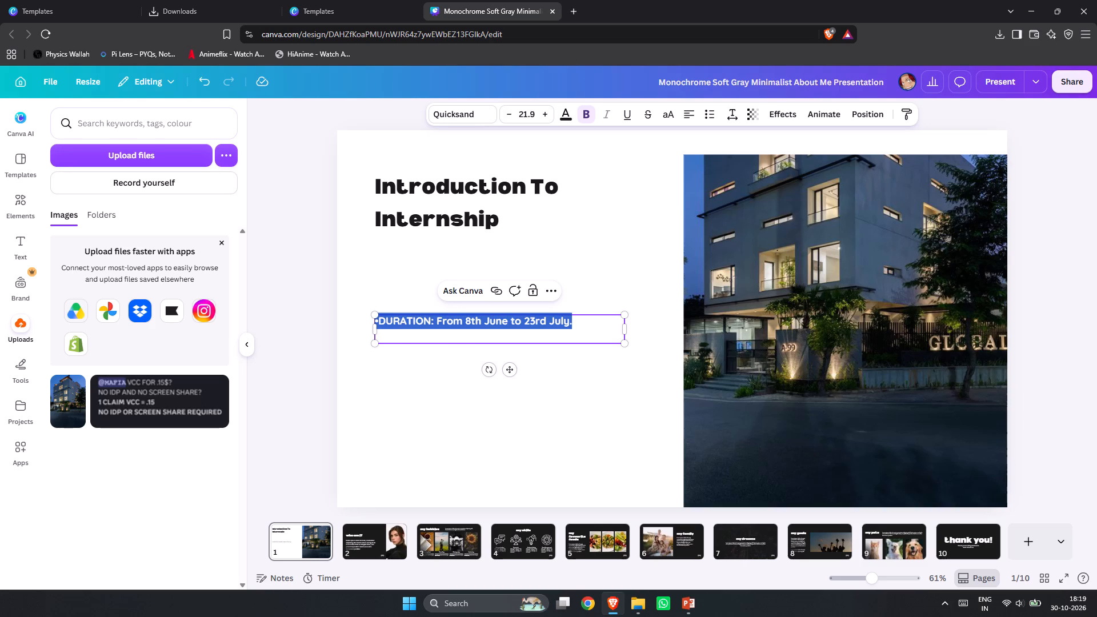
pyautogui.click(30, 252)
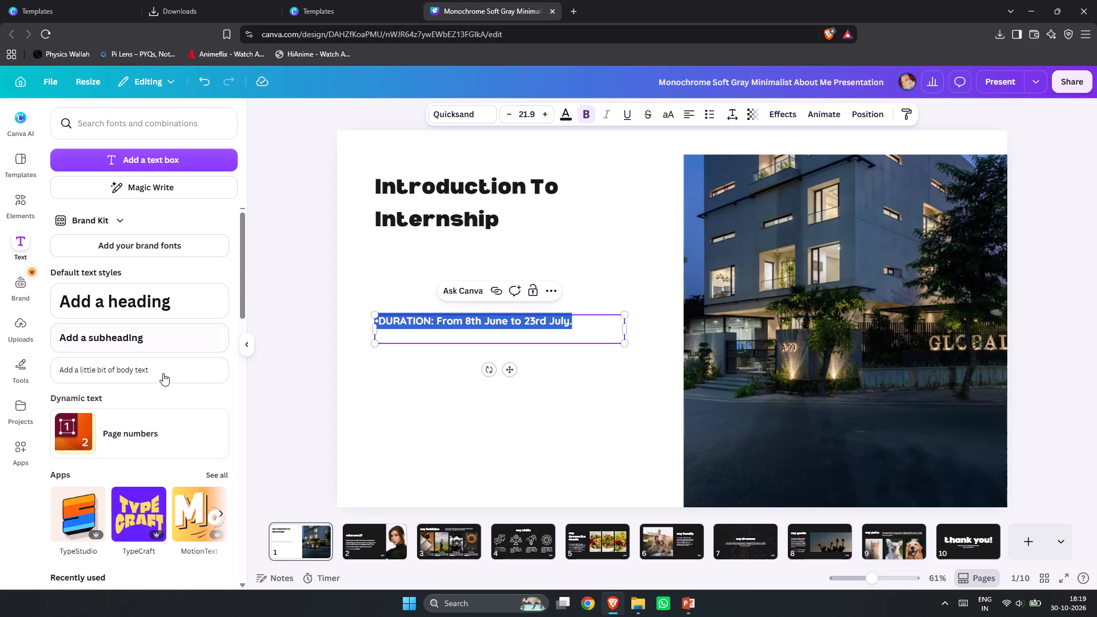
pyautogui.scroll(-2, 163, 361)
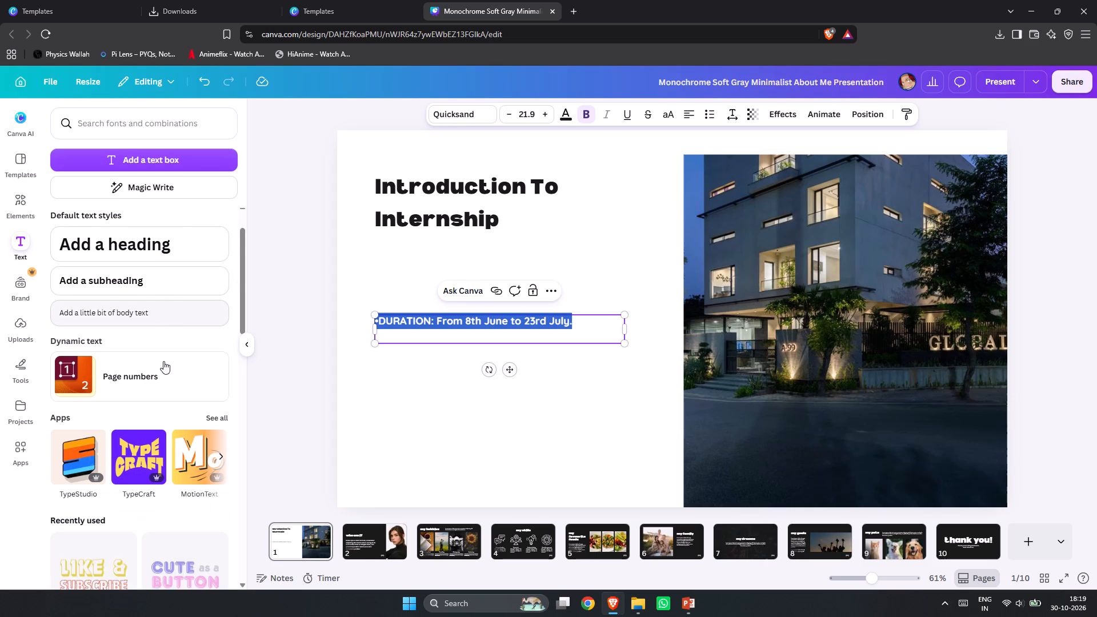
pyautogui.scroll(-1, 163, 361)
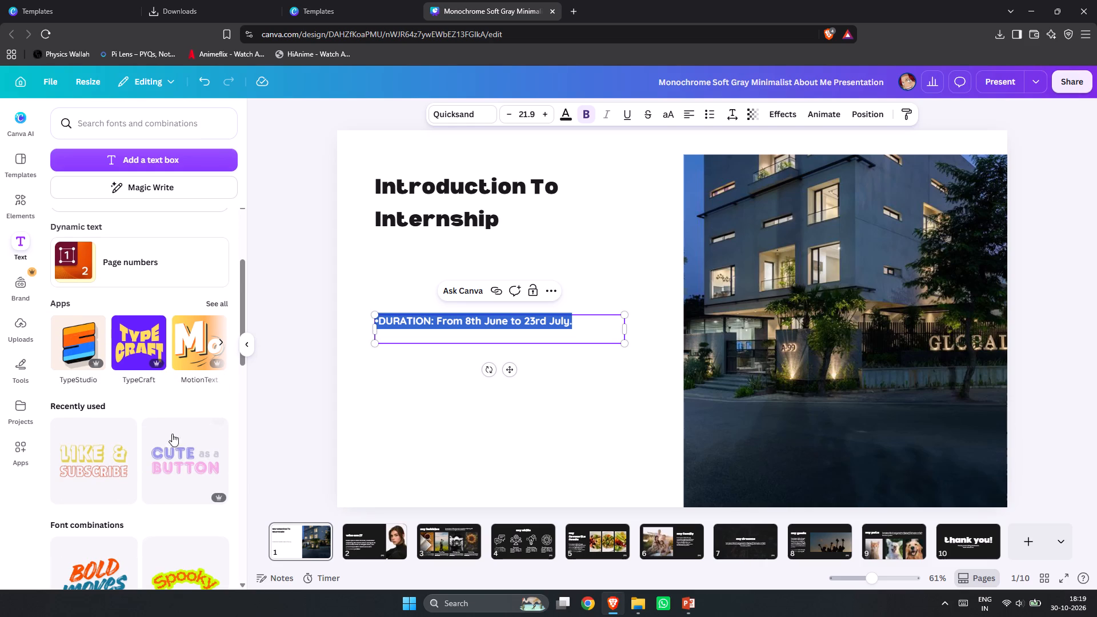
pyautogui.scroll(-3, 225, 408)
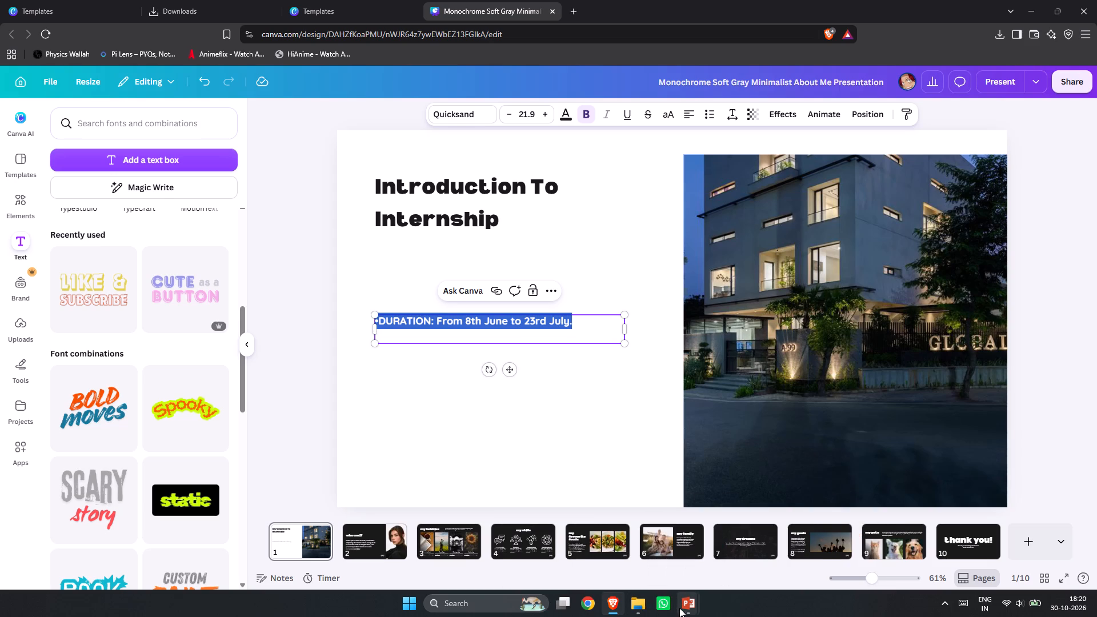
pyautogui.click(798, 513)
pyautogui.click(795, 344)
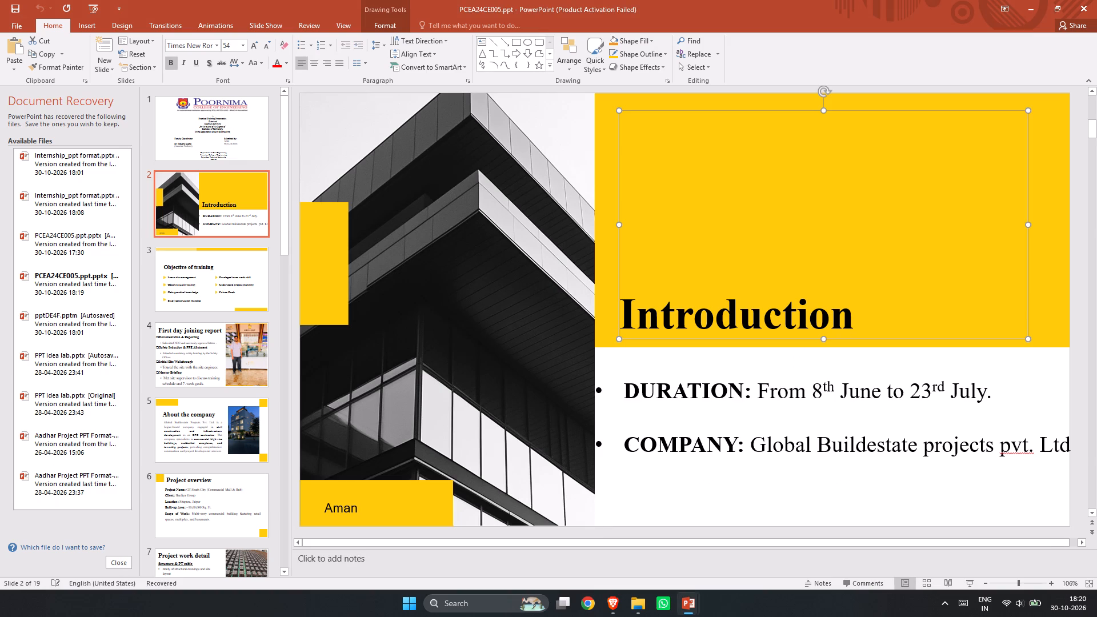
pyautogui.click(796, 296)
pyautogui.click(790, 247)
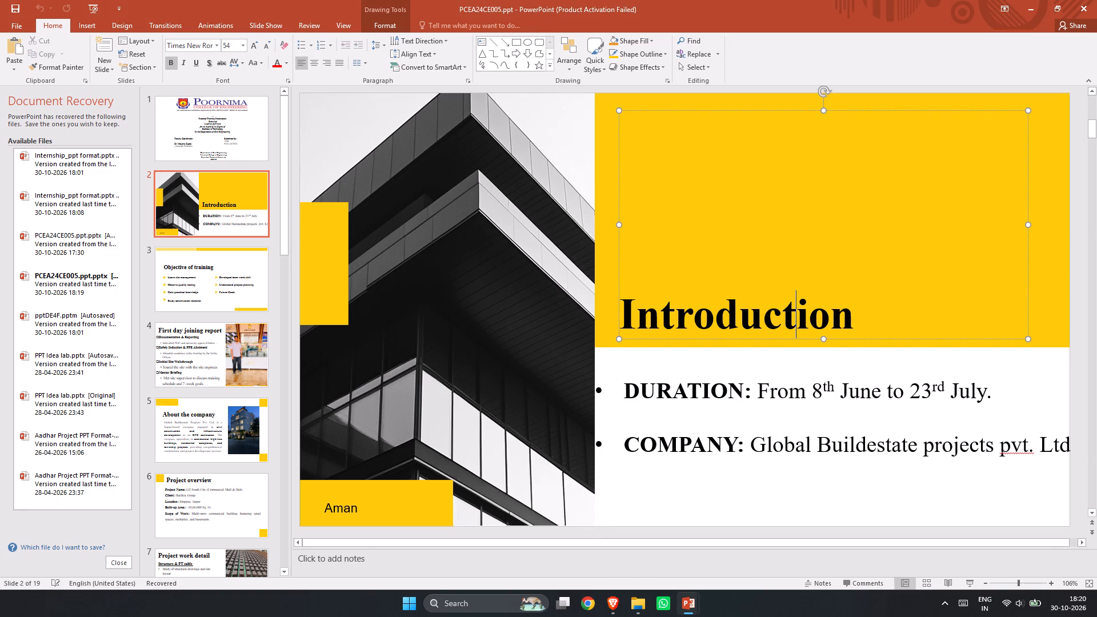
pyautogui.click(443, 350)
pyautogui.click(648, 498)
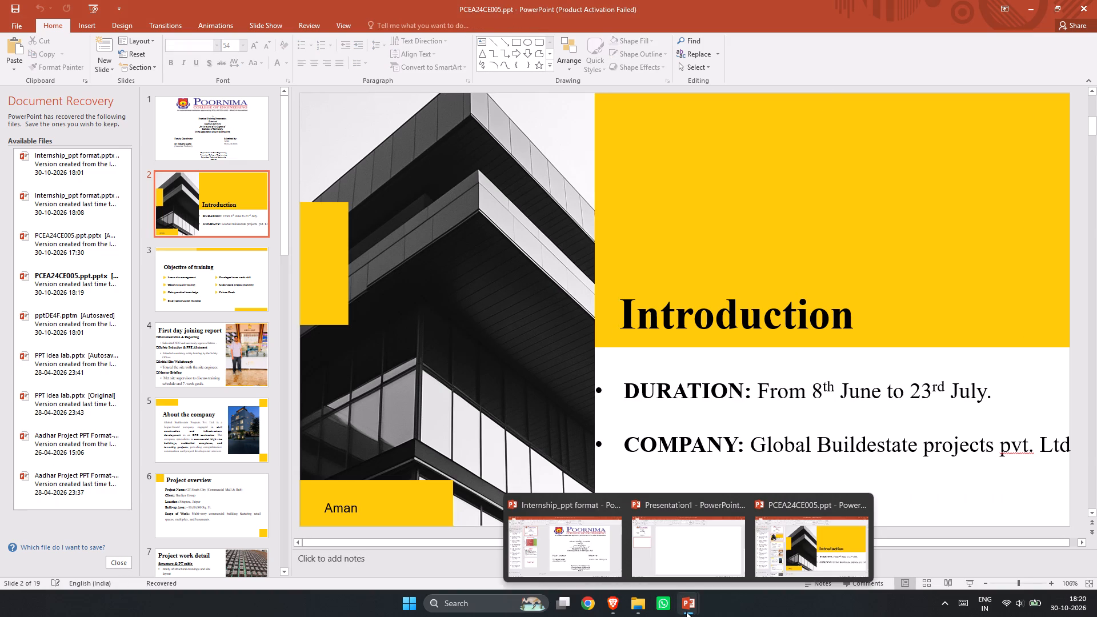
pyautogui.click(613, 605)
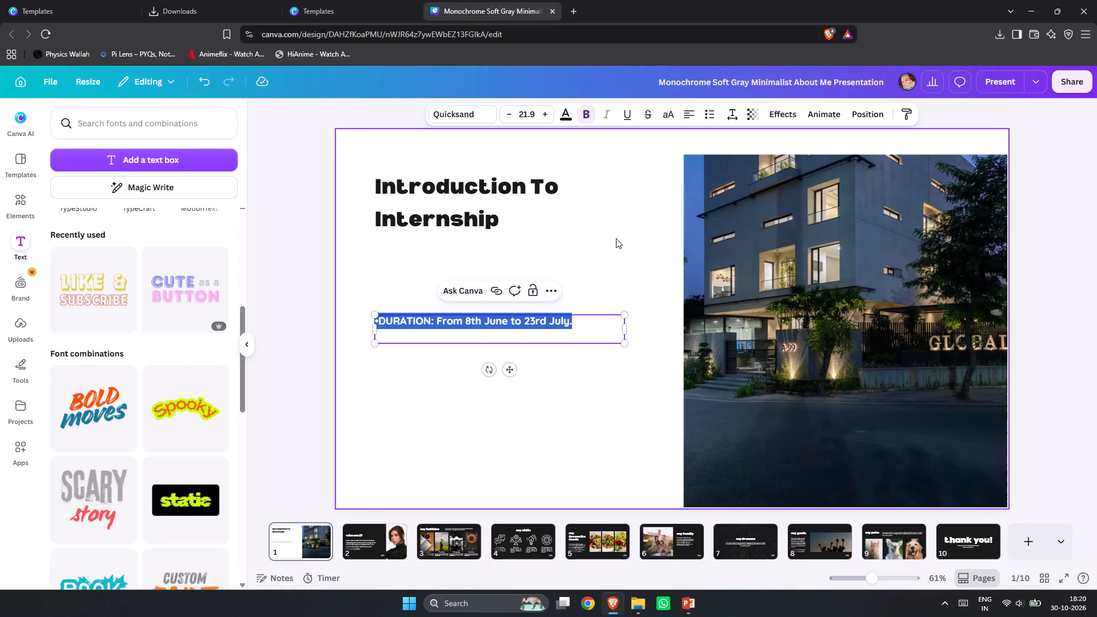
# Move the building photo up to the slide's top edge and enlarge it proportionally to span the slide's full height.
pyautogui.moveTo(774, 246); pyautogui.dragTo(774, 239)
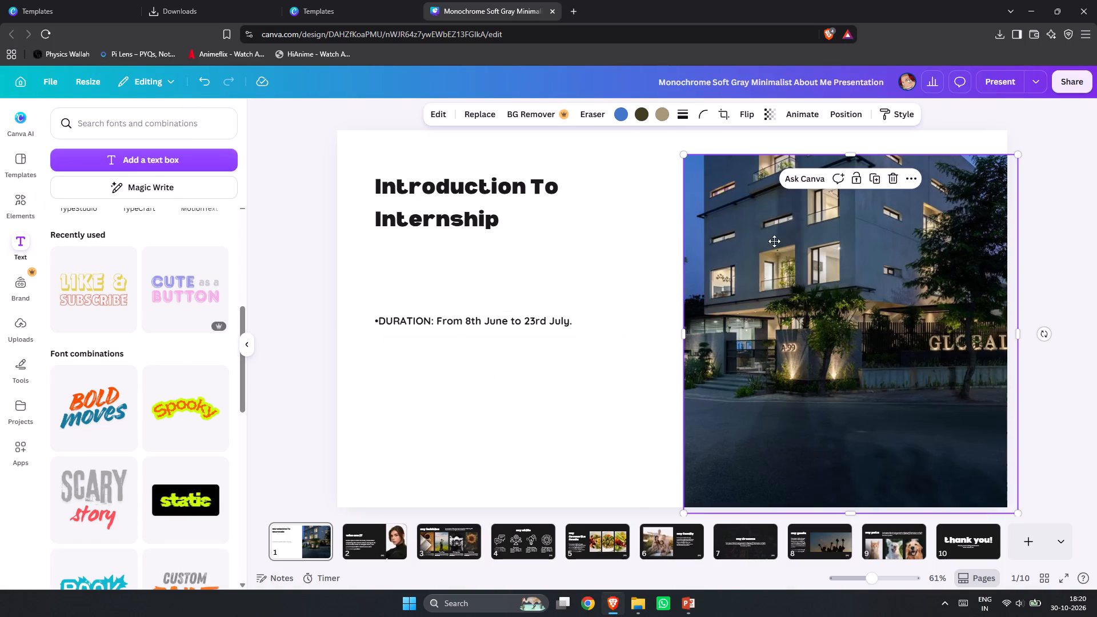
pyautogui.moveTo(774, 239); pyautogui.dragTo(773, 224)
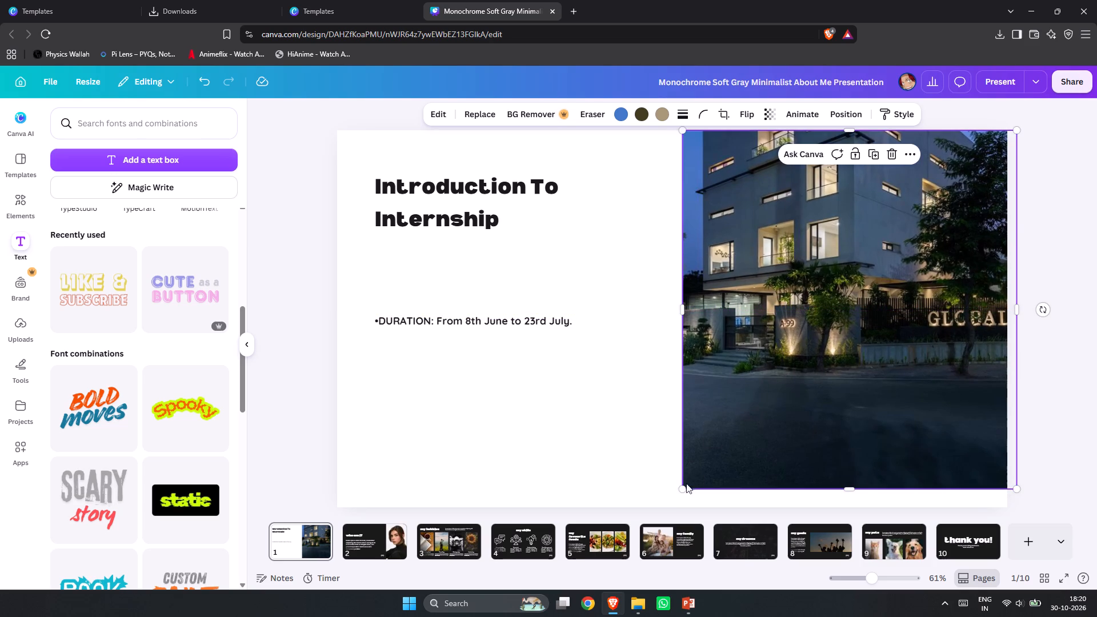
pyautogui.moveTo(685, 484); pyautogui.dragTo(671, 502)
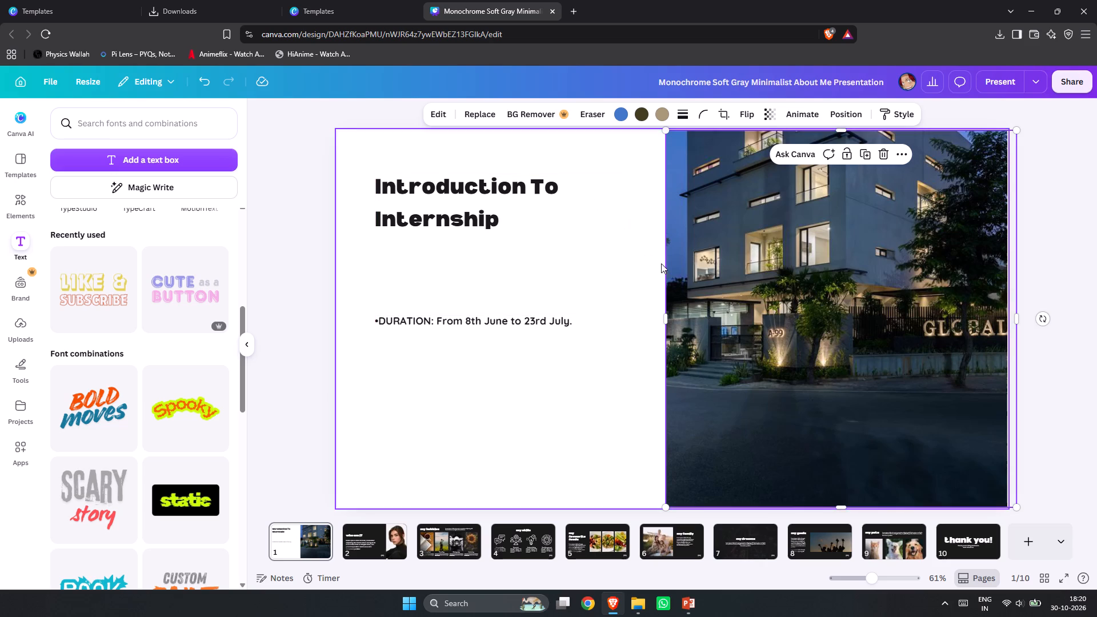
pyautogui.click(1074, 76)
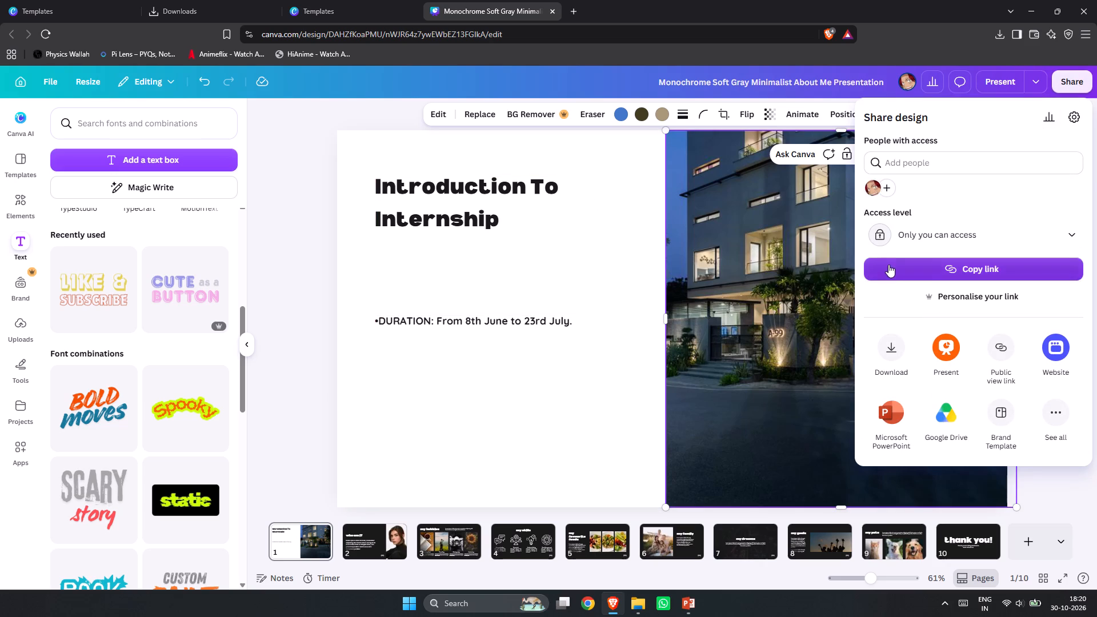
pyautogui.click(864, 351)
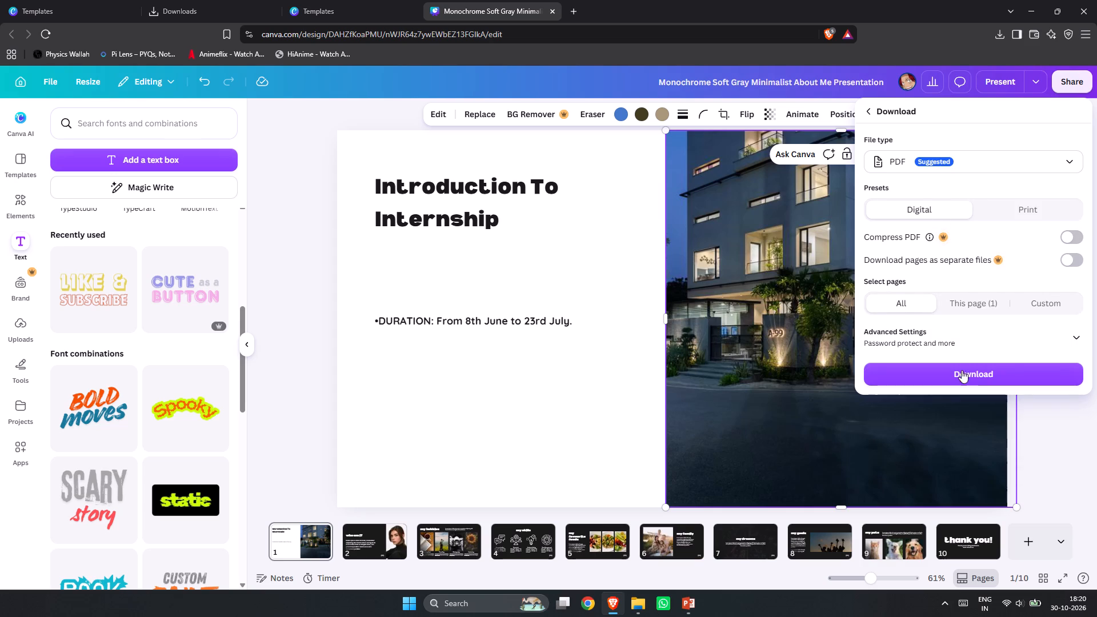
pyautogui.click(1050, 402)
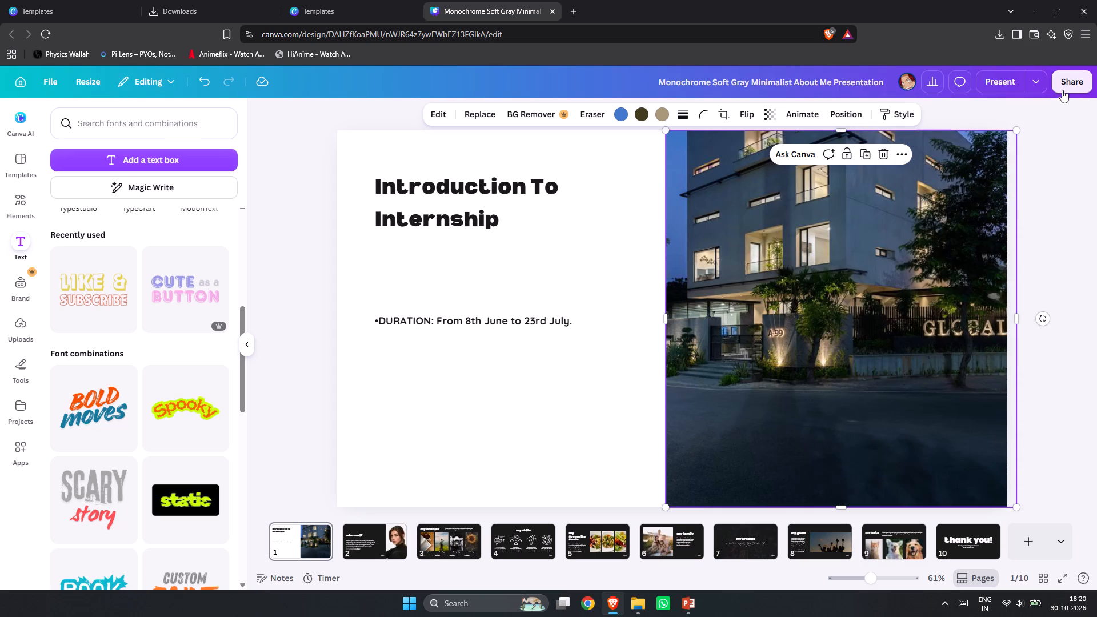
# Export all pages of the Canva design as a Microsoft PowerPoint file, saved to Downloads under the suggested name.
pyautogui.click(1065, 80)
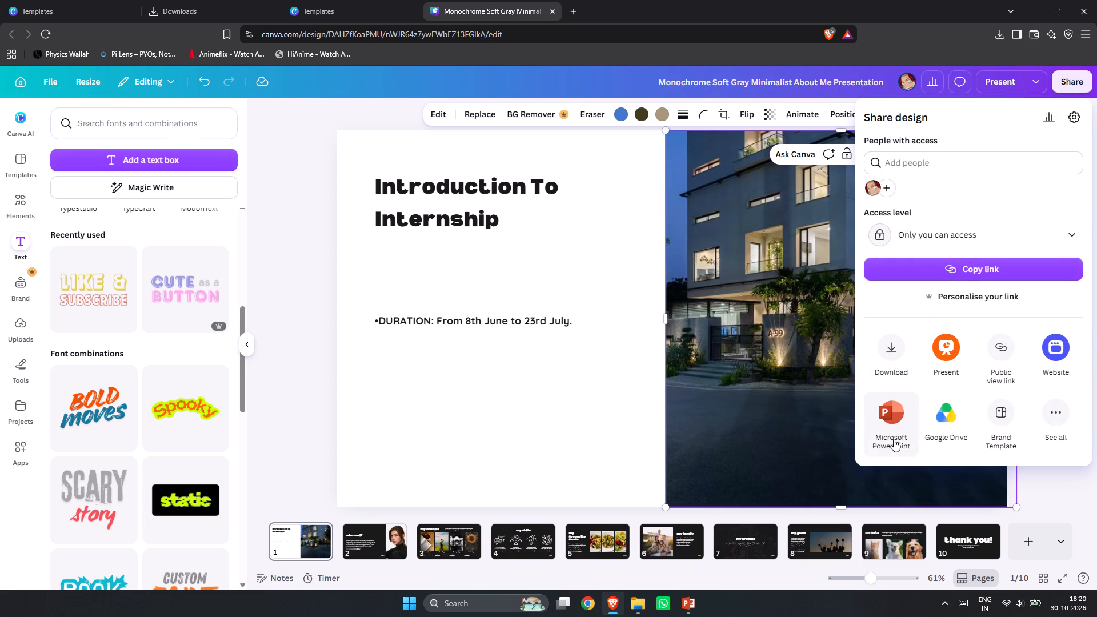
pyautogui.click(894, 439)
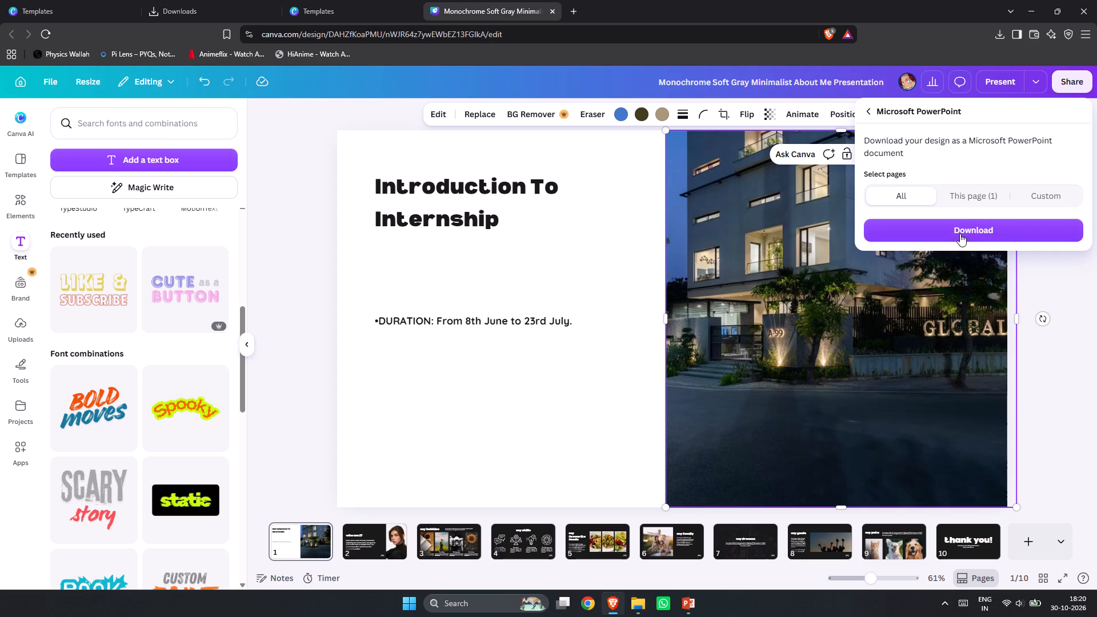
pyautogui.click(962, 229)
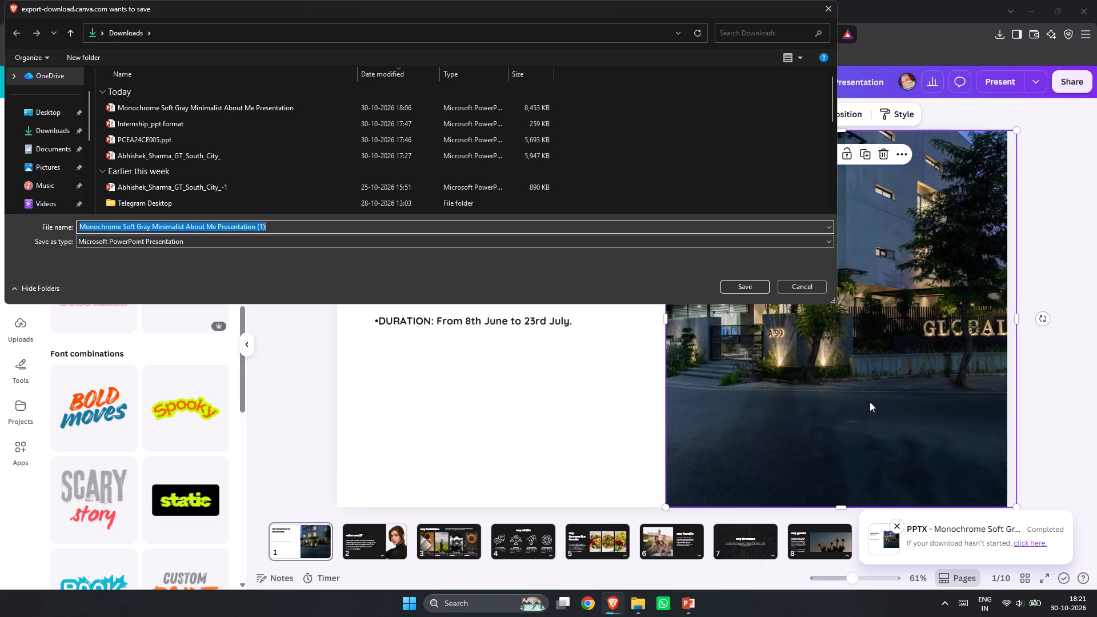
pyautogui.click(753, 287)
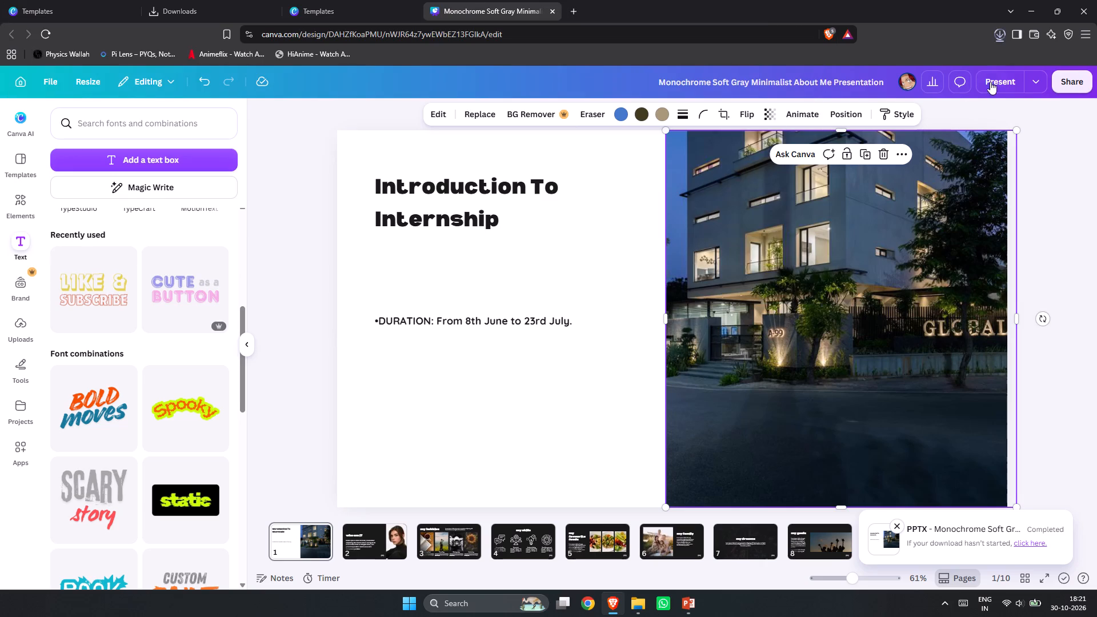
# Open the newly downloaded presentation in PowerPoint and enable editing.
pyautogui.click(998, 37)
pyautogui.click(895, 94)
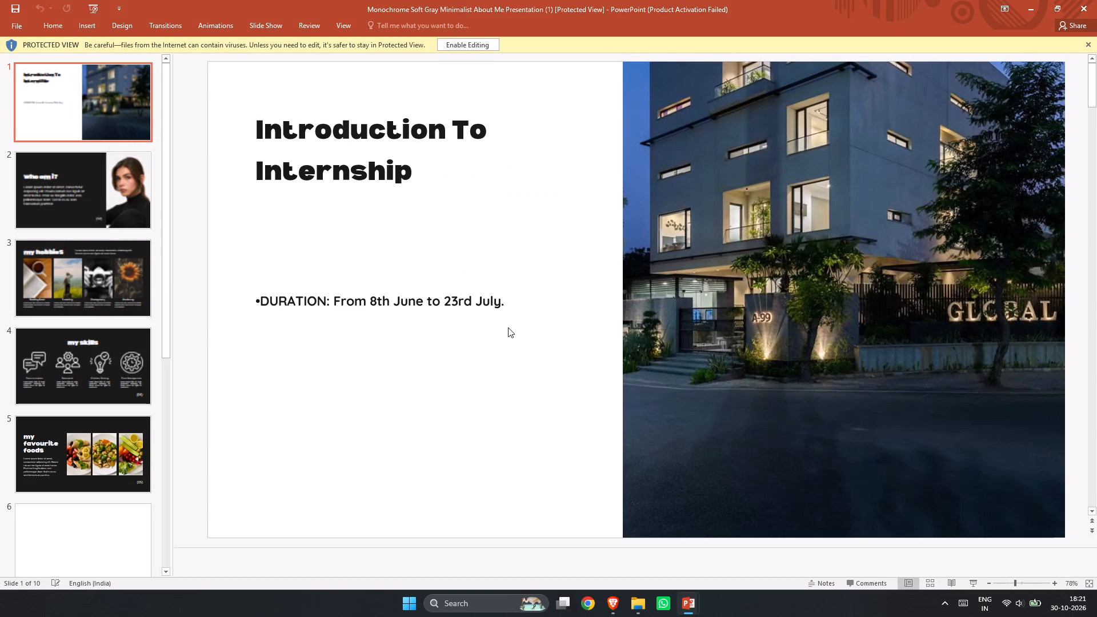
pyautogui.click(508, 327)
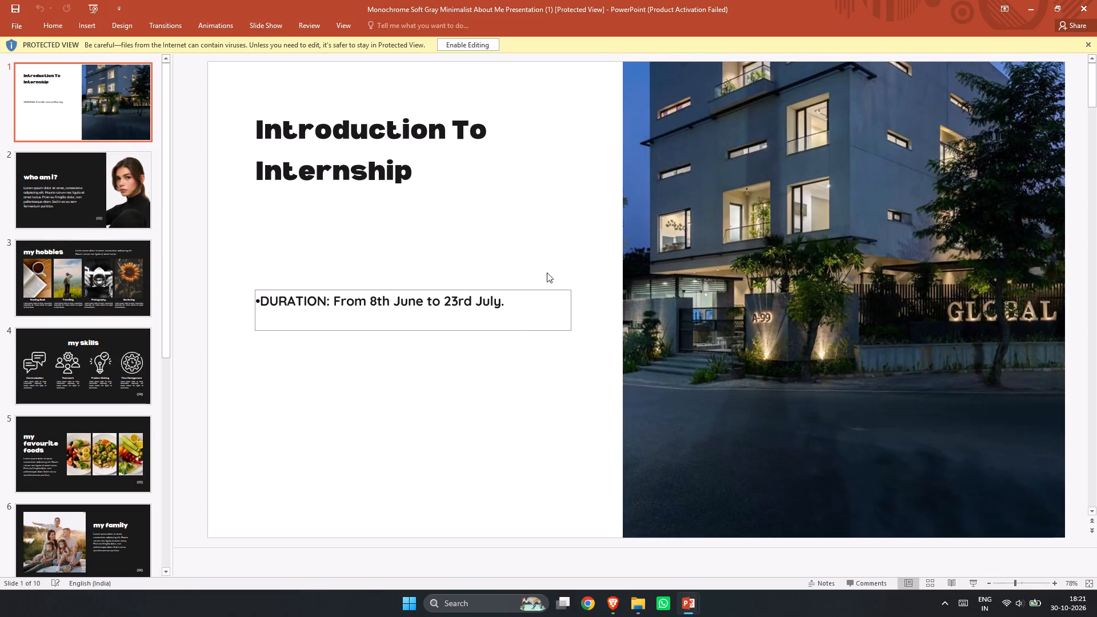
pyautogui.click(550, 495)
pyautogui.rightClick(134, 118)
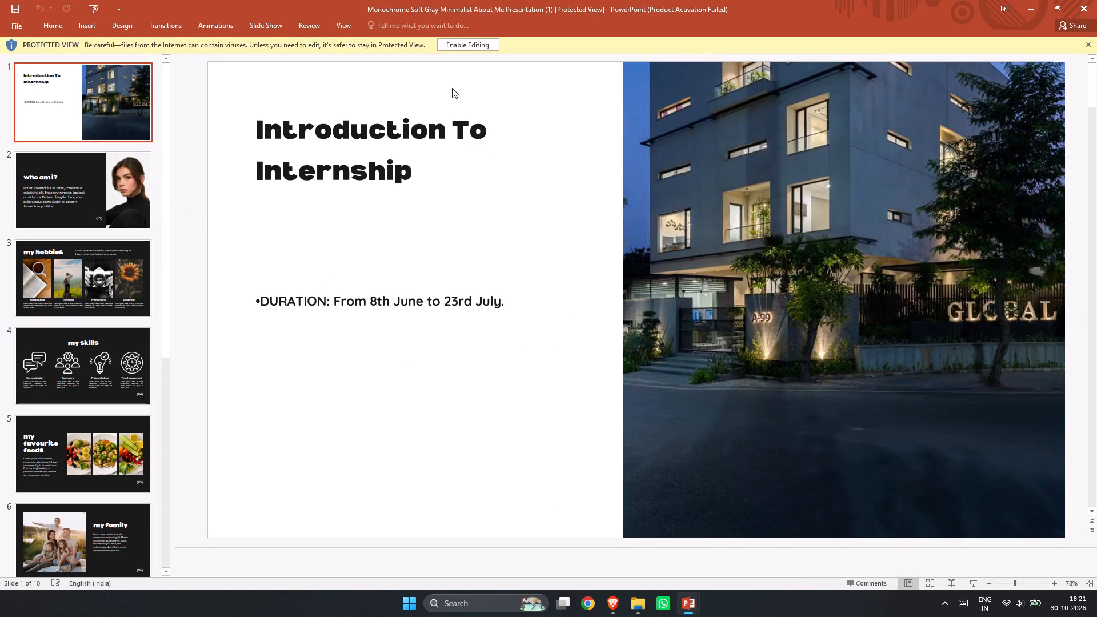
pyautogui.click(480, 46)
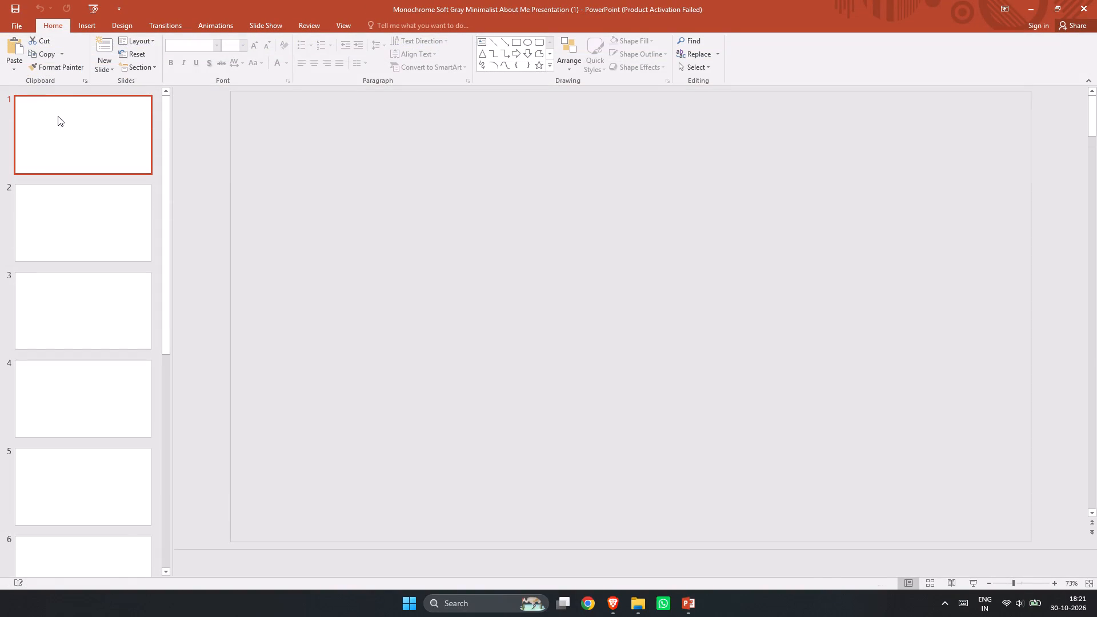
# Copy the Introduction To Internship slide, switch to Presentation1 and paste it after the blank second slide.
pyautogui.hotkey('ctrl', 'c')
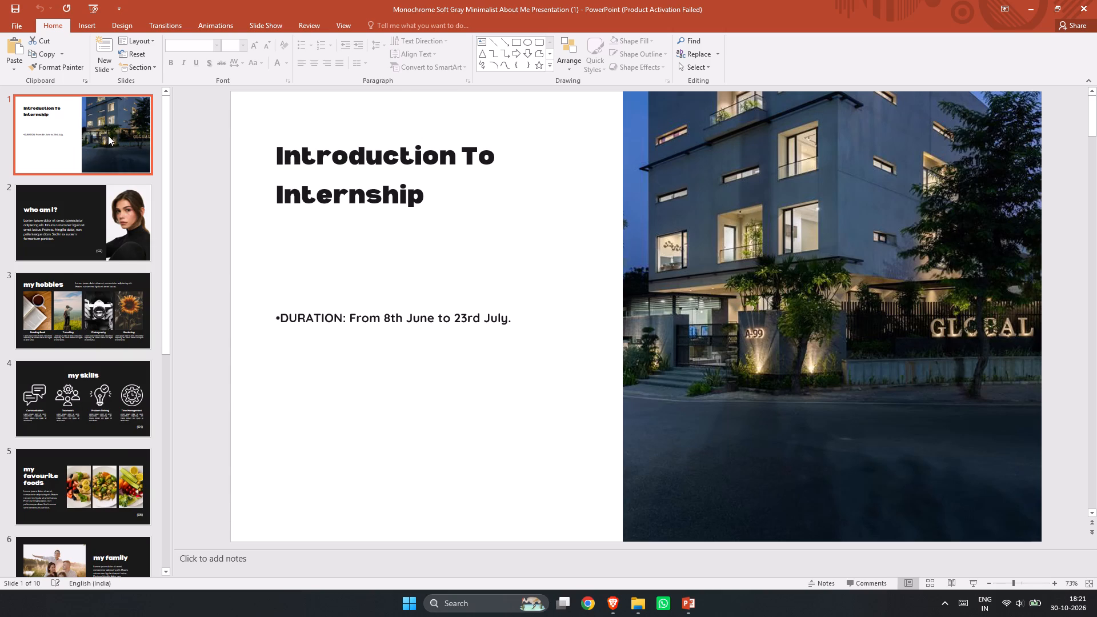
pyautogui.hotkey('alt', 'Tab')
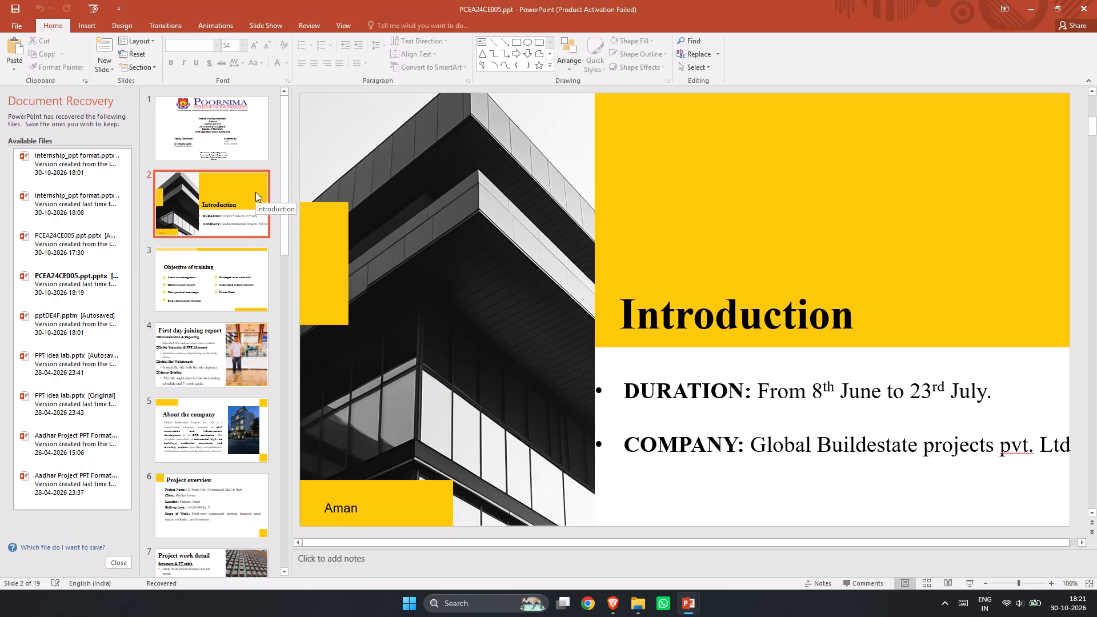
pyautogui.hotkey('alt', 'Tab')
pyautogui.hotkey('alt', 'Tab')
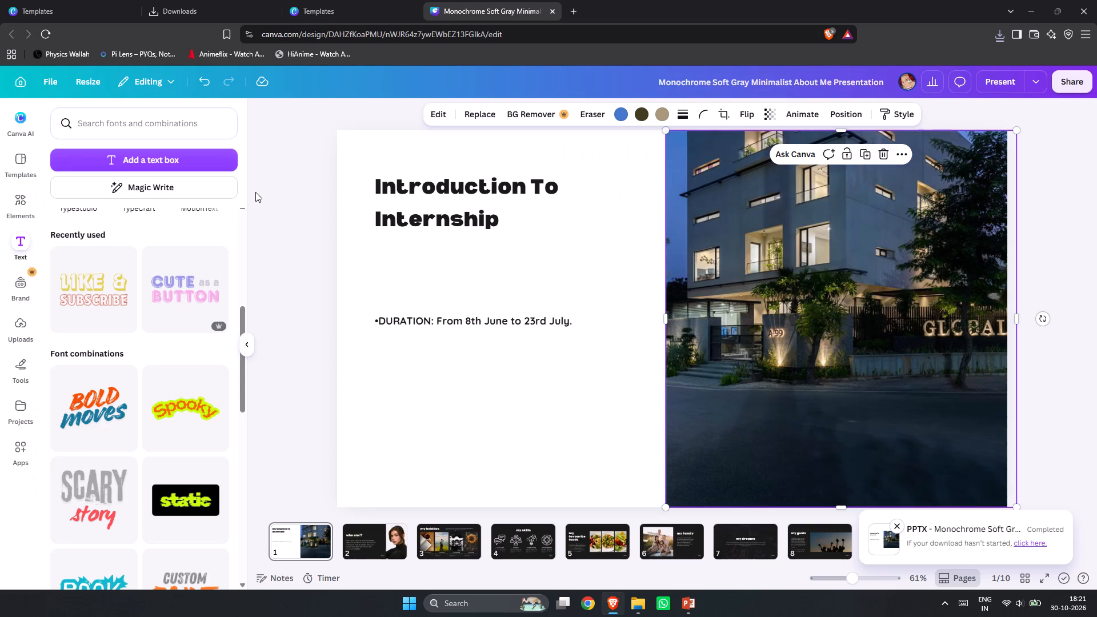
pyautogui.hotkey('alt', 'Tab')
pyautogui.hotkey('alt', 'Tab')
pyautogui.hotkey('alt', 'Tab')
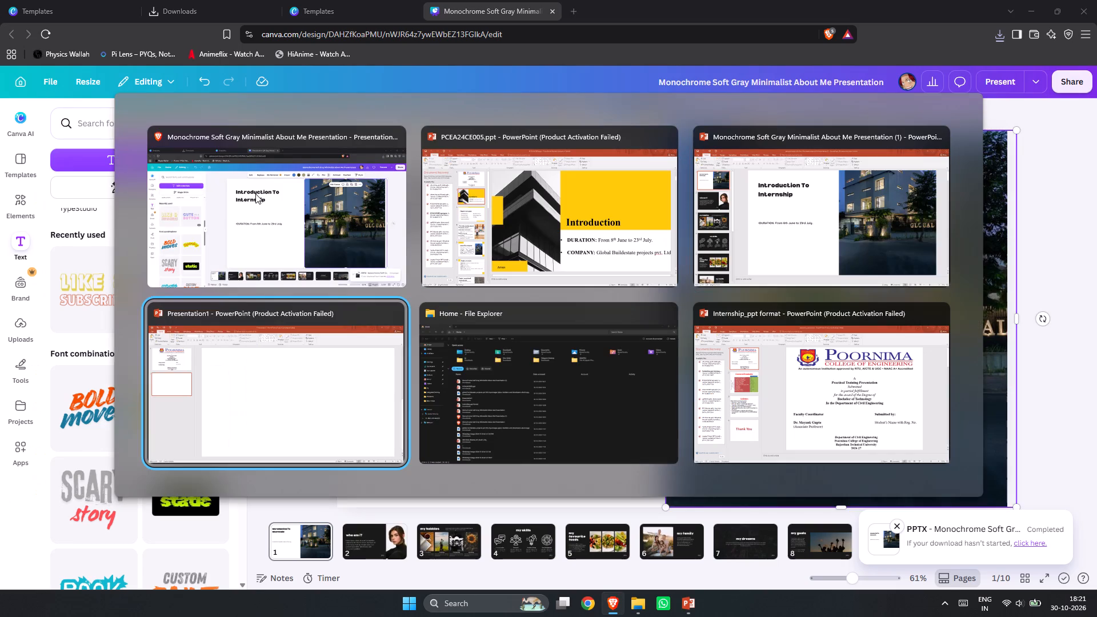
pyautogui.hotkey('ctrl', 'v')
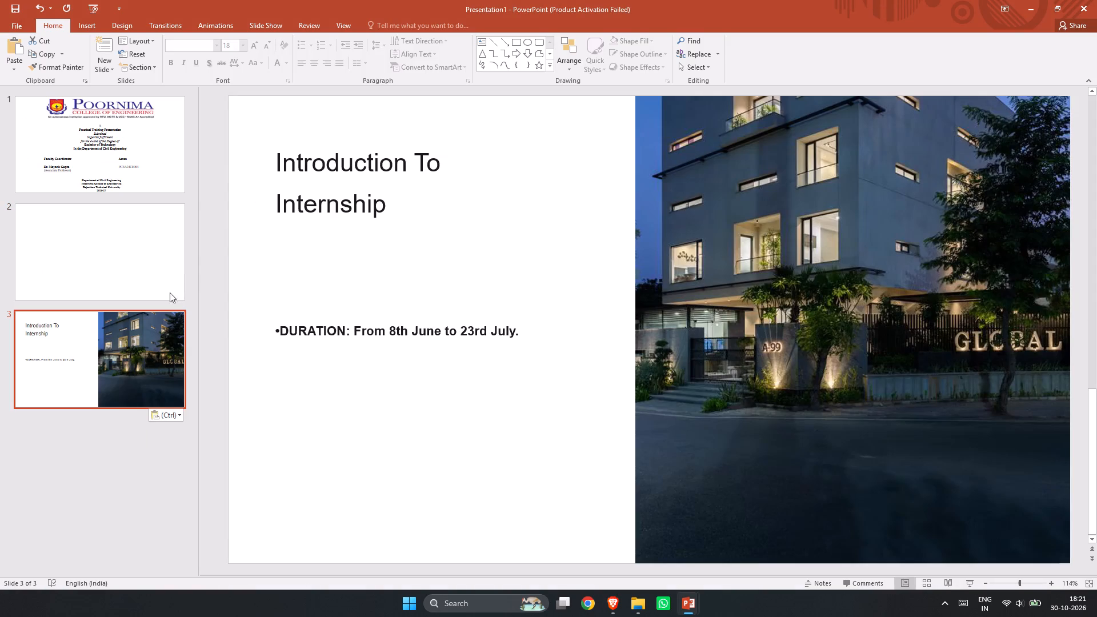
# Move the Introduction To Internship slide ahead of the blank slide so it is slide 2.
pyautogui.moveTo(165, 262); pyautogui.dragTo(174, 355)
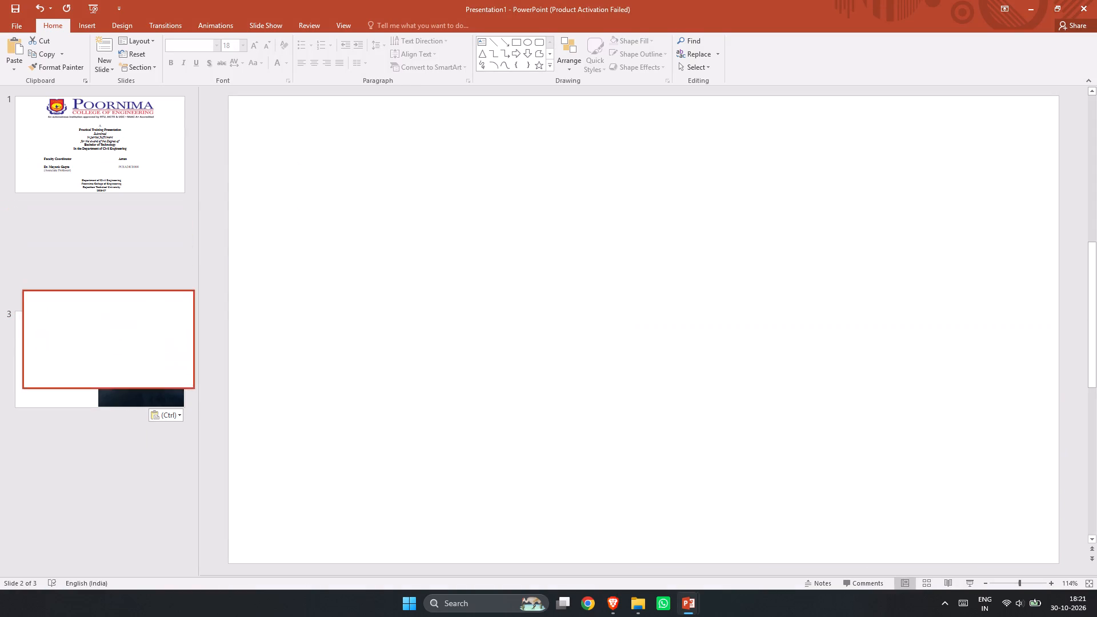
pyautogui.moveTo(174, 355); pyautogui.dragTo(174, 356)
pyautogui.moveTo(166, 342); pyautogui.dragTo(172, 249)
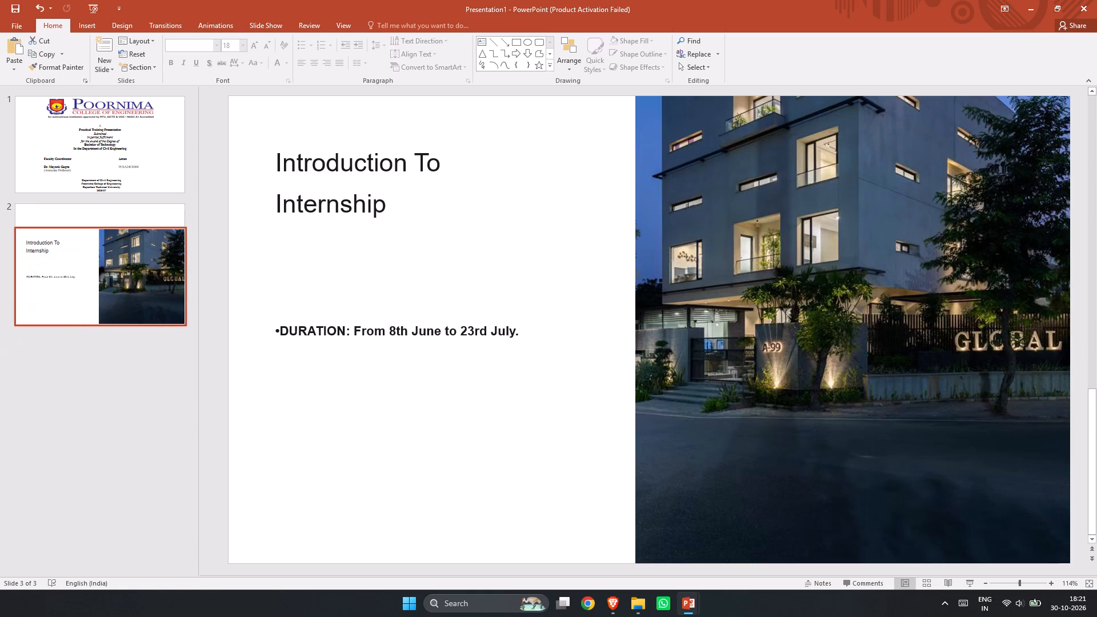
pyautogui.moveTo(172, 249); pyautogui.dragTo(174, 204)
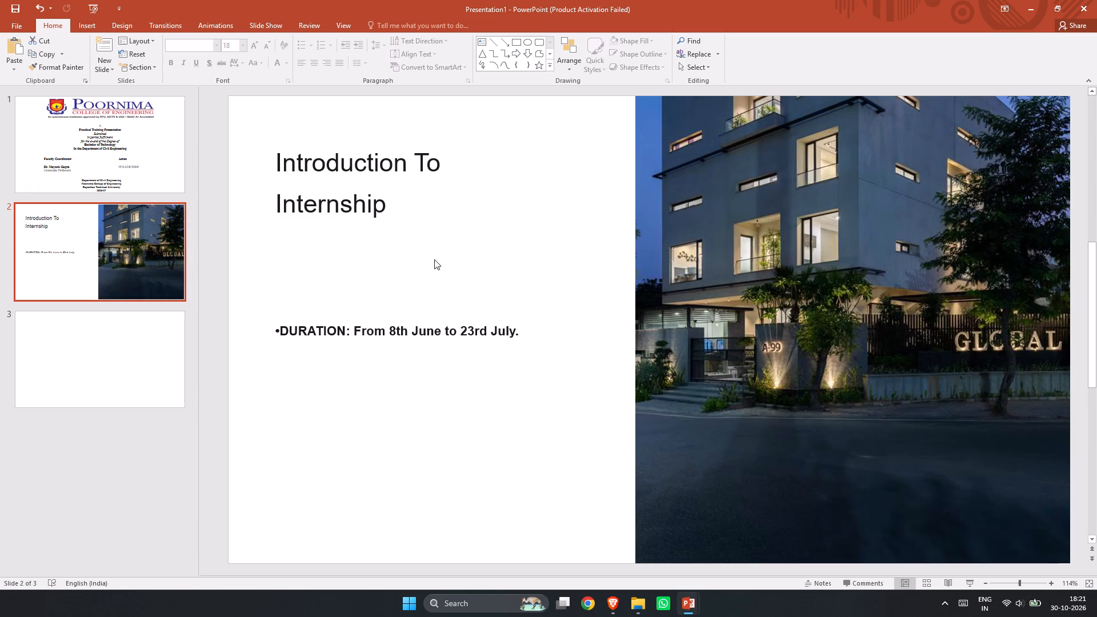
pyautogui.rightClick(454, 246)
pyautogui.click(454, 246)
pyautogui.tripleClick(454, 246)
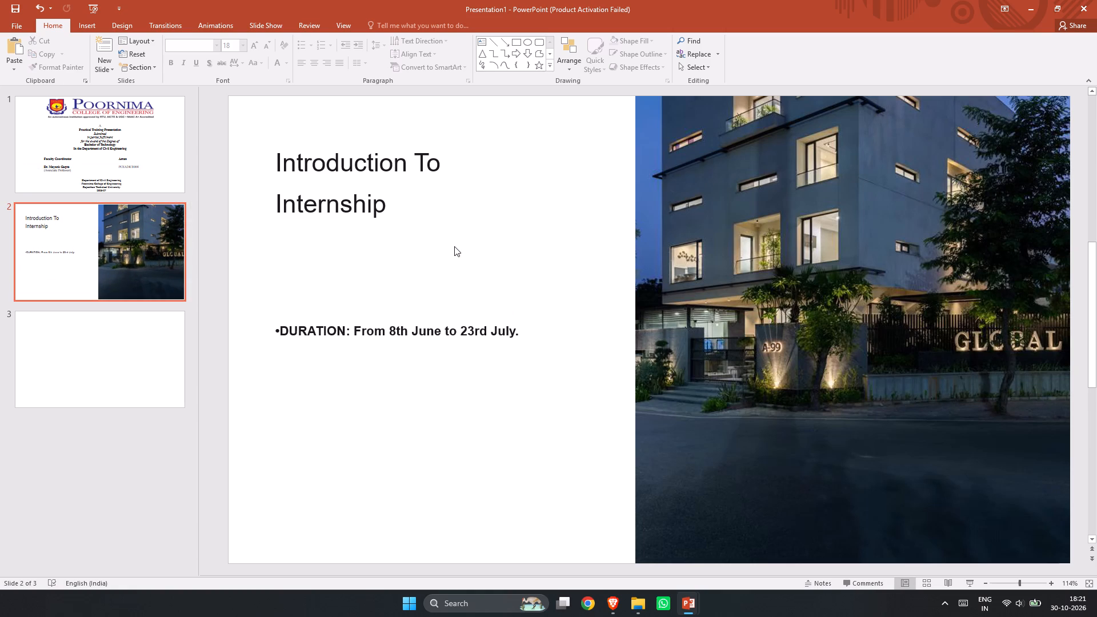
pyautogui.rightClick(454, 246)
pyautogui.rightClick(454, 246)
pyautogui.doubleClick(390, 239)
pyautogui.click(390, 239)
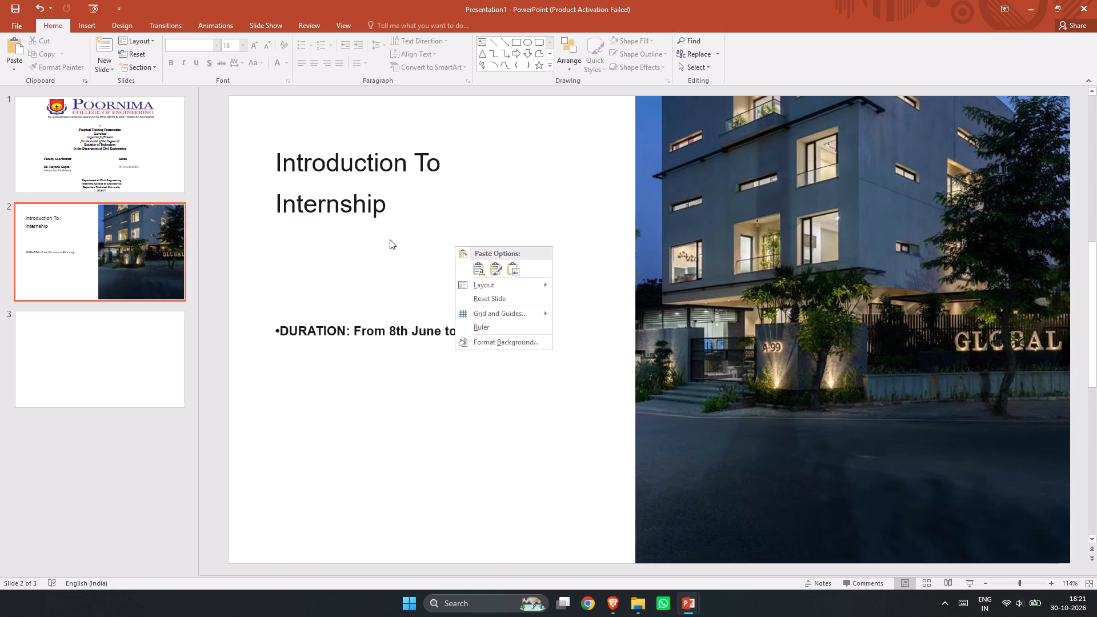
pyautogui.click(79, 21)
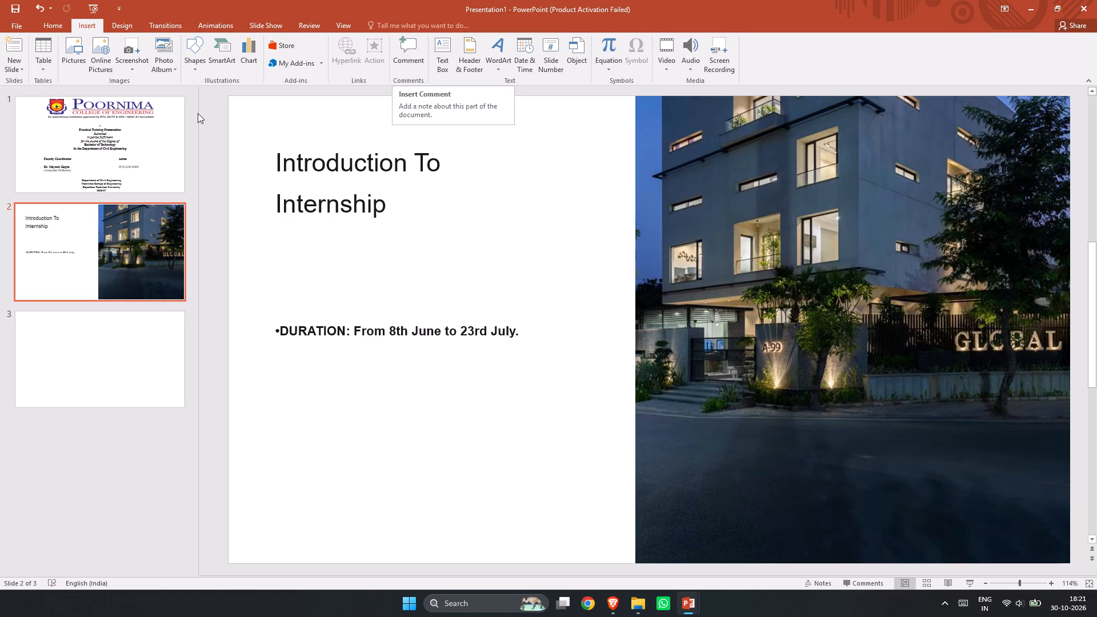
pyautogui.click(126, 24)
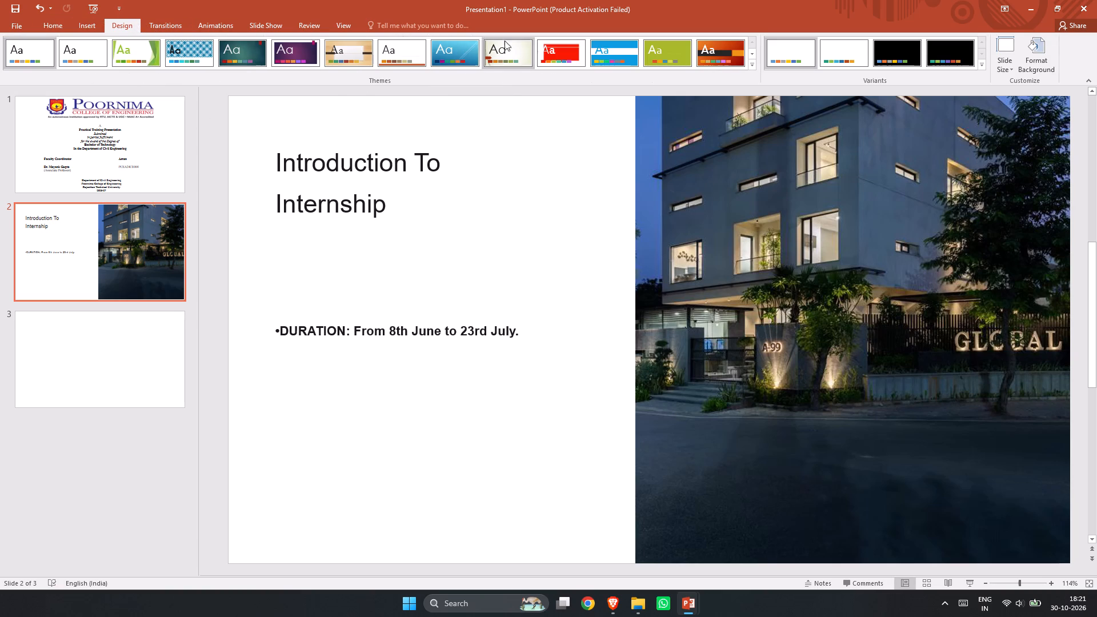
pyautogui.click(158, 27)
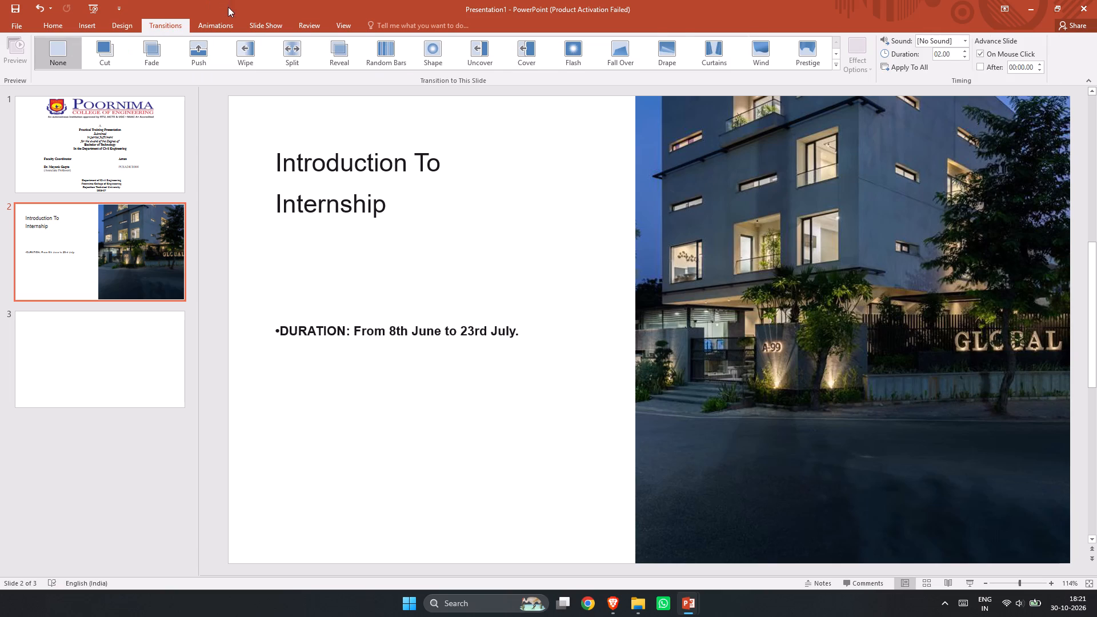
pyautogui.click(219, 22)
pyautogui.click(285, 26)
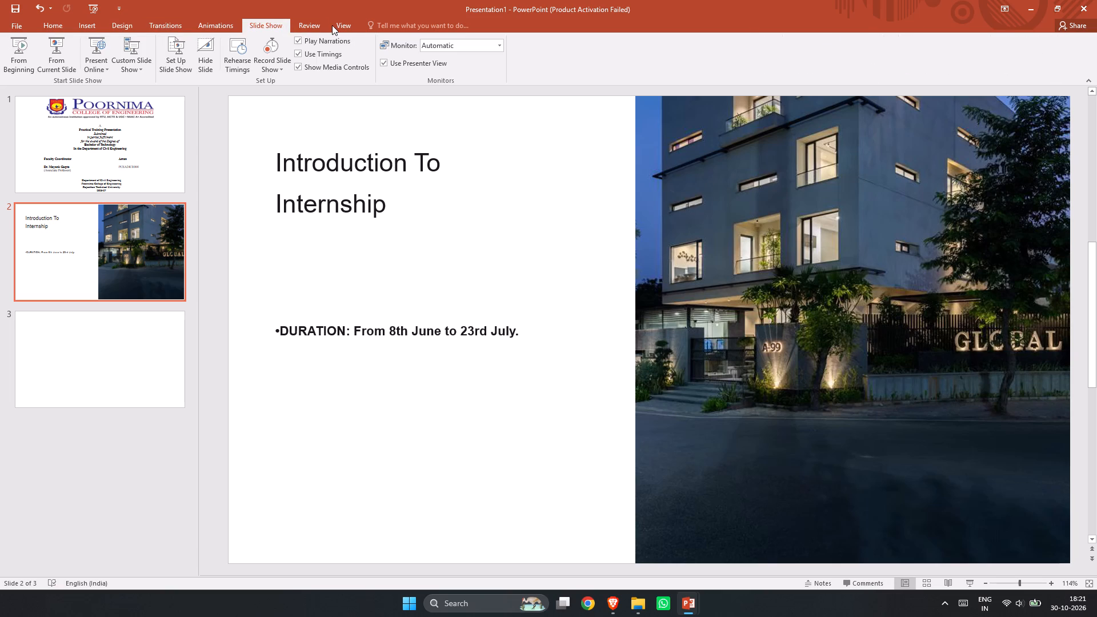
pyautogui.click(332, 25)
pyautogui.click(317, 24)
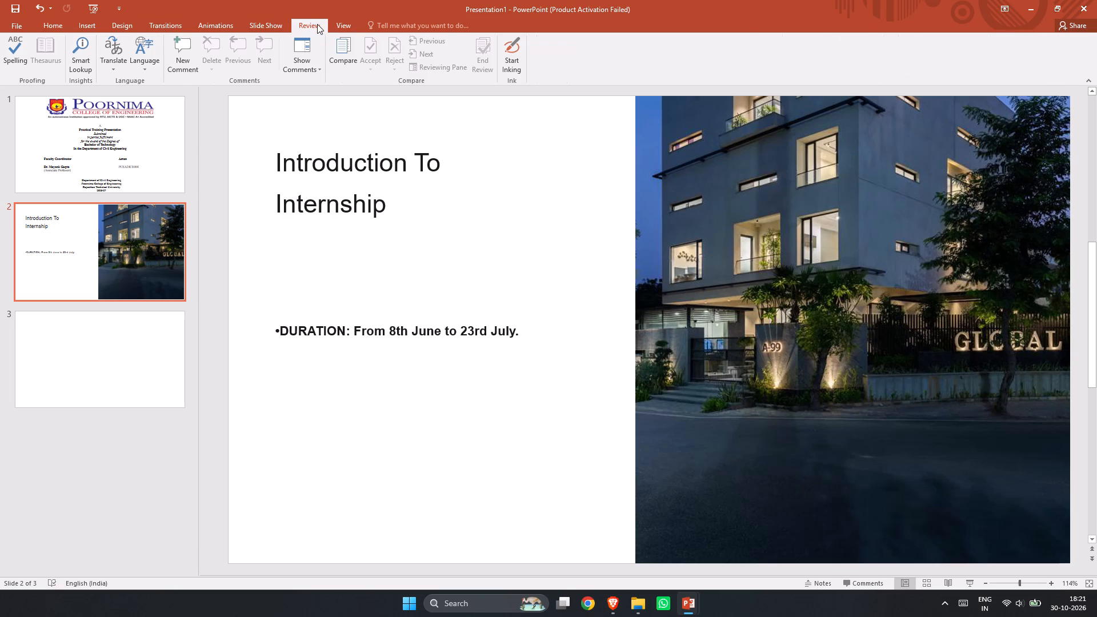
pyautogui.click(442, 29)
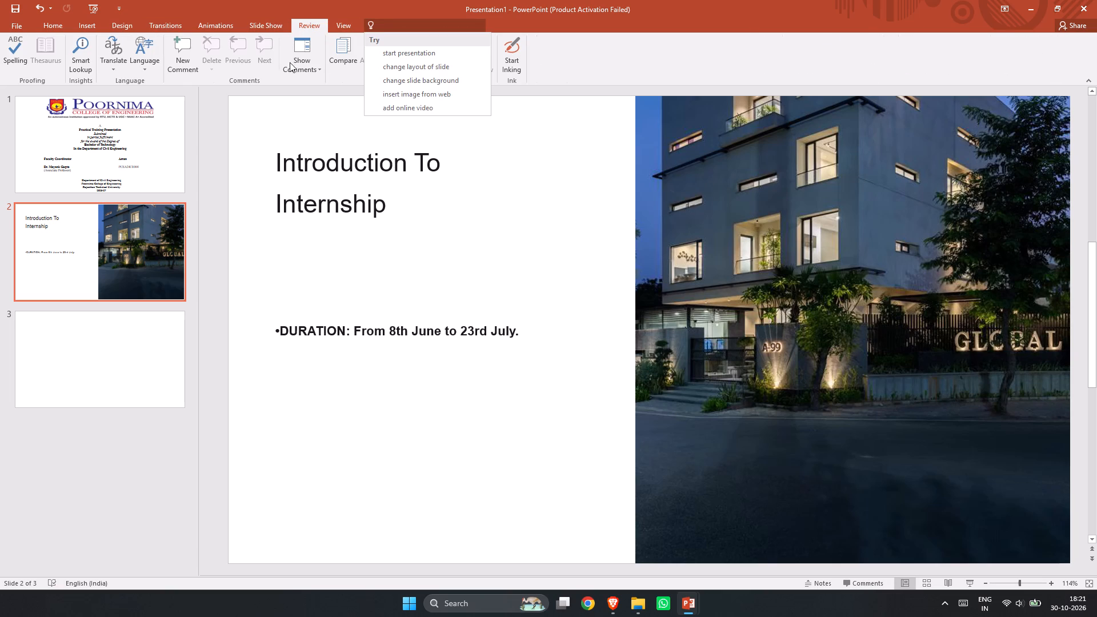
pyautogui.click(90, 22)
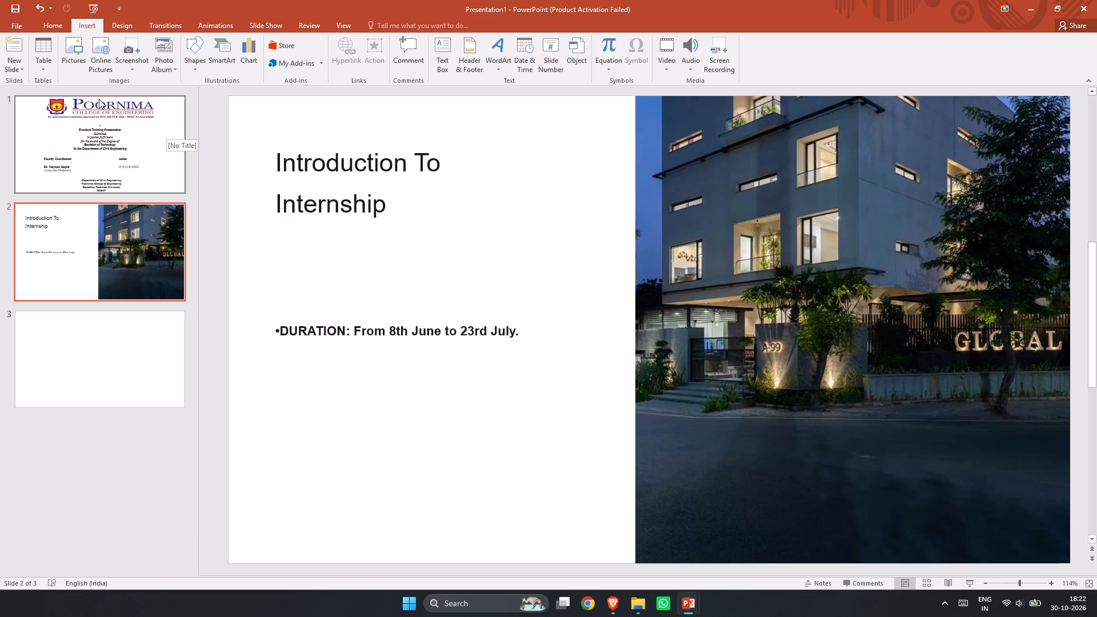
# Open the background formatting for slide 2 and give its background a gradient fill.
pyautogui.rightClick(428, 181)
pyautogui.rightClick(250, 315)
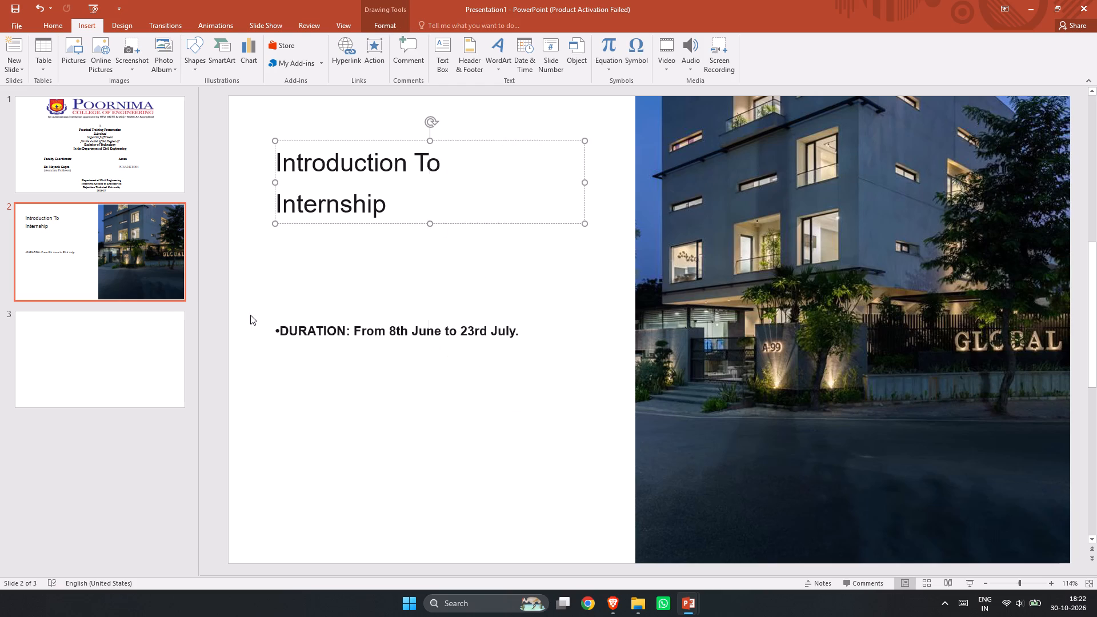
pyautogui.rightClick(291, 286)
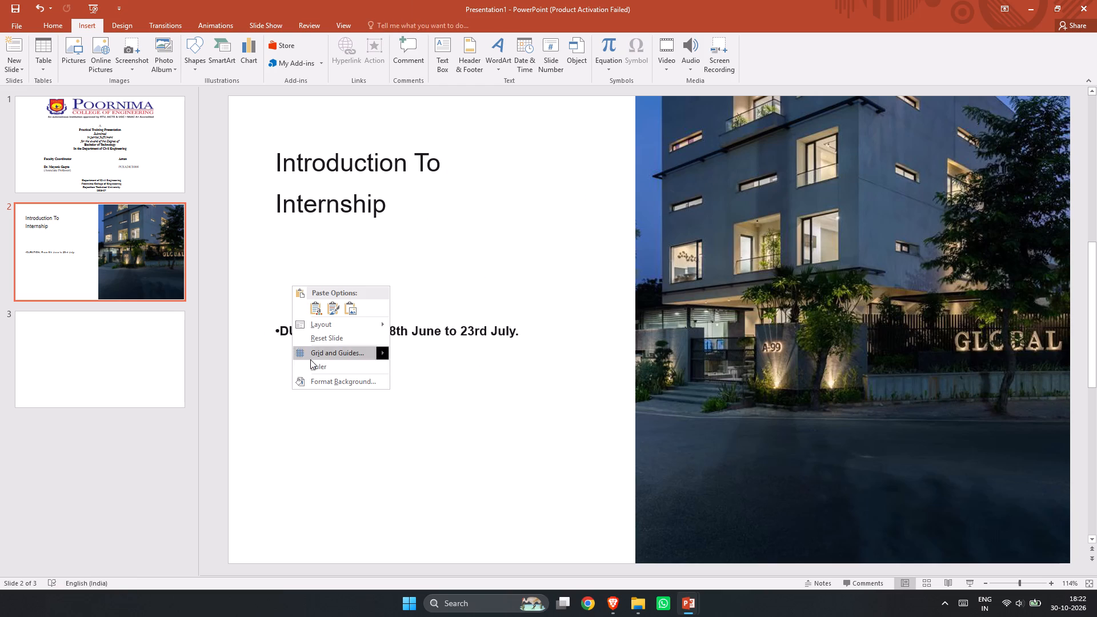
pyautogui.click(324, 386)
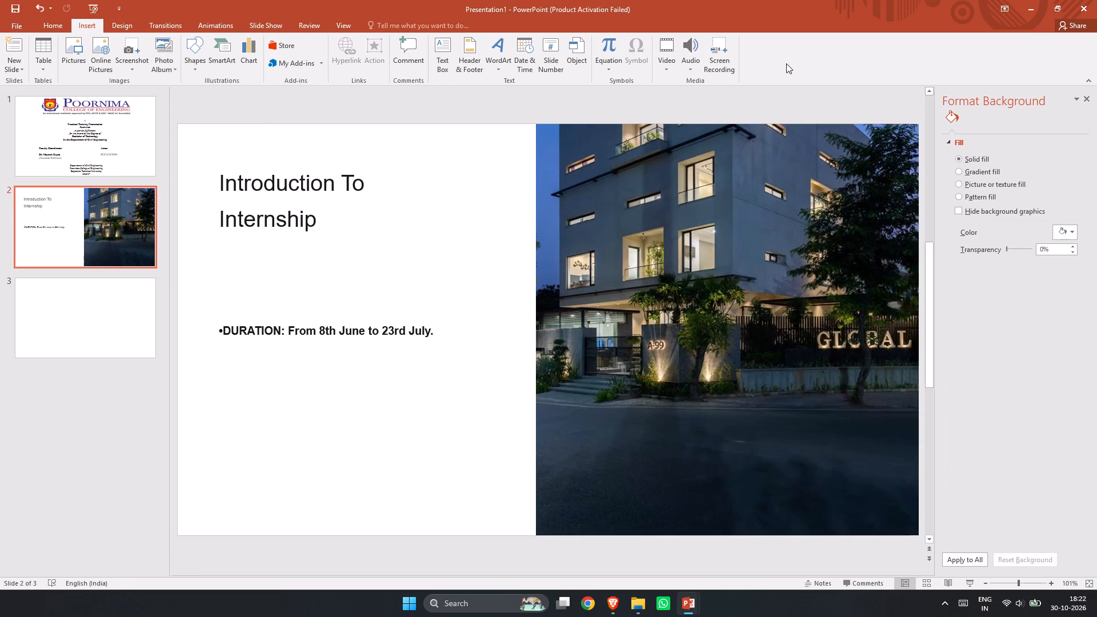
pyautogui.click(988, 161)
pyautogui.click(991, 177)
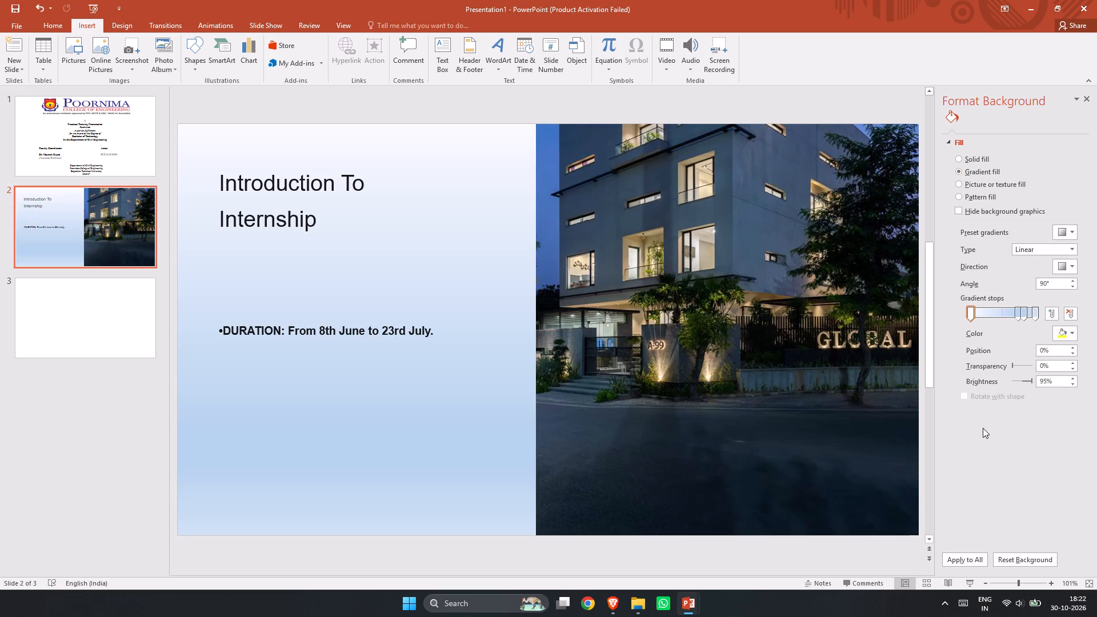
# Move the first, lightest gradient stop of the slide background to position 100%.
pyautogui.moveTo(986, 314); pyautogui.dragTo(998, 305)
pyautogui.moveTo(998, 305); pyautogui.dragTo(1002, 304)
pyautogui.moveTo(974, 315); pyautogui.dragTo(977, 315)
pyautogui.moveTo(977, 315); pyautogui.dragTo(1025, 311)
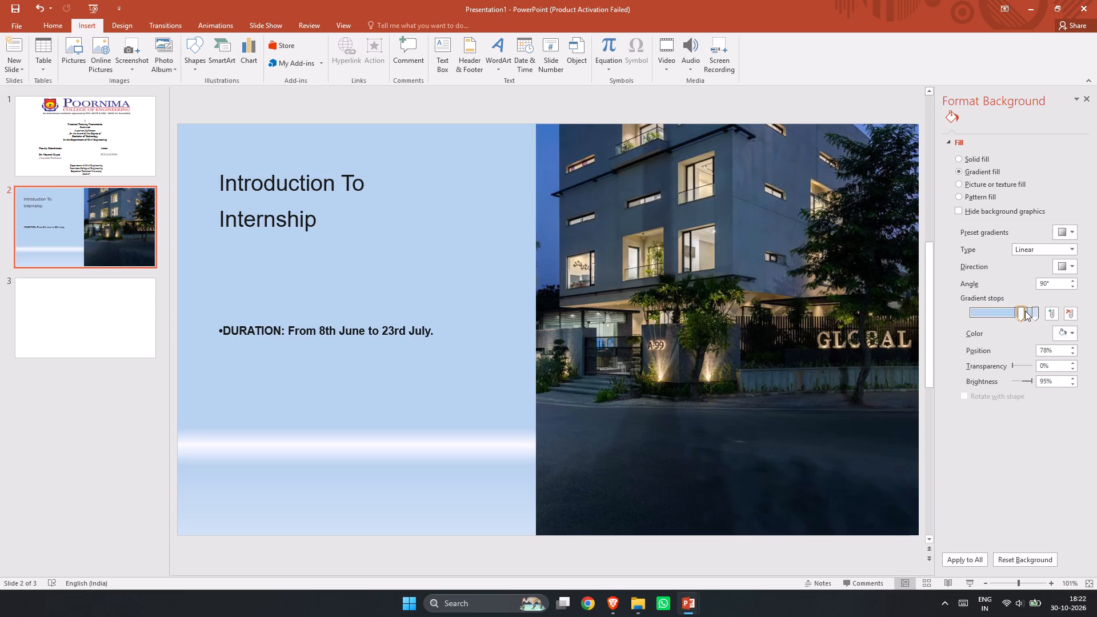
pyautogui.moveTo(1025, 311); pyautogui.dragTo(1062, 310)
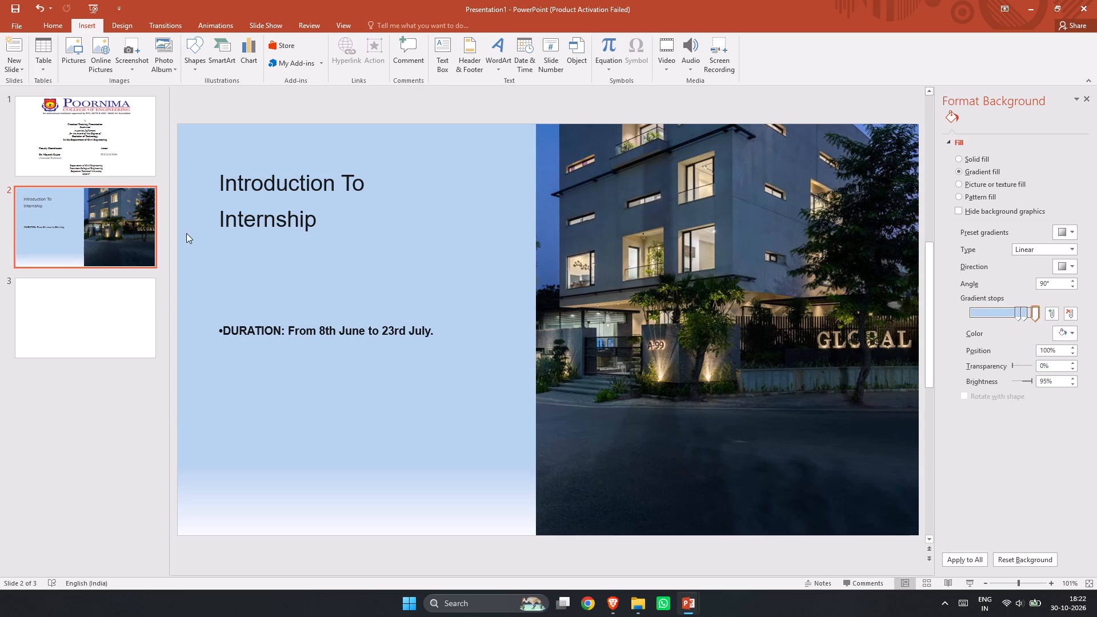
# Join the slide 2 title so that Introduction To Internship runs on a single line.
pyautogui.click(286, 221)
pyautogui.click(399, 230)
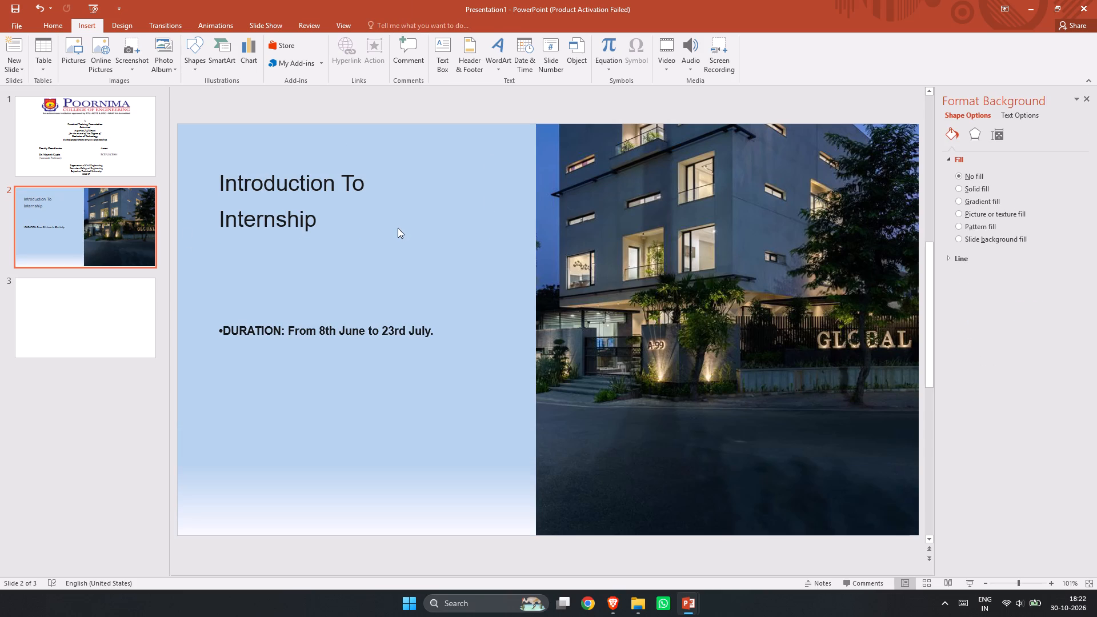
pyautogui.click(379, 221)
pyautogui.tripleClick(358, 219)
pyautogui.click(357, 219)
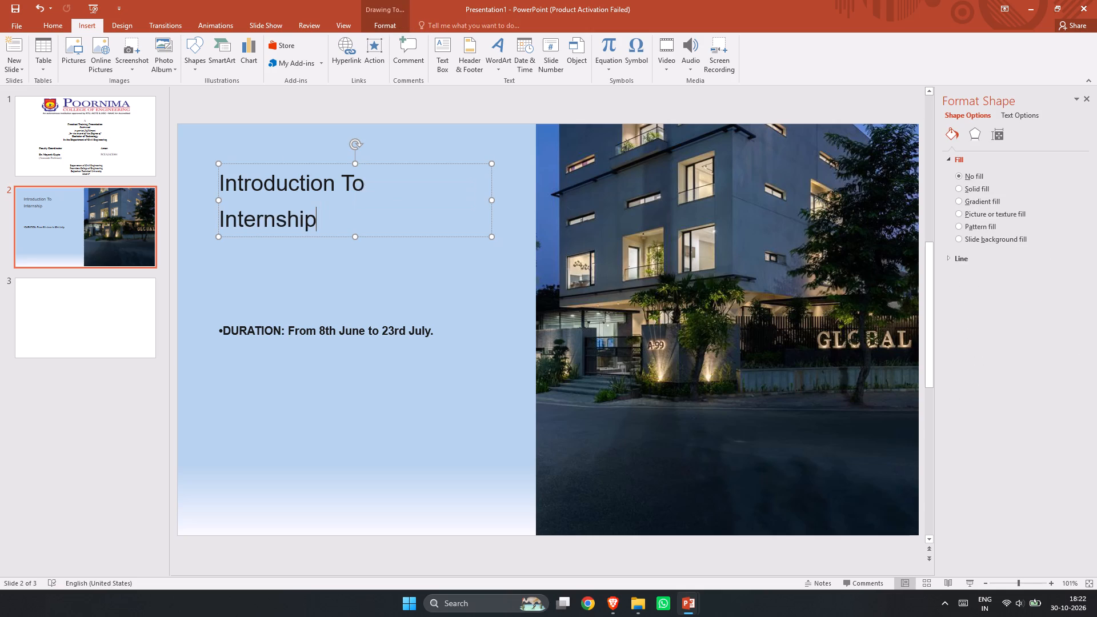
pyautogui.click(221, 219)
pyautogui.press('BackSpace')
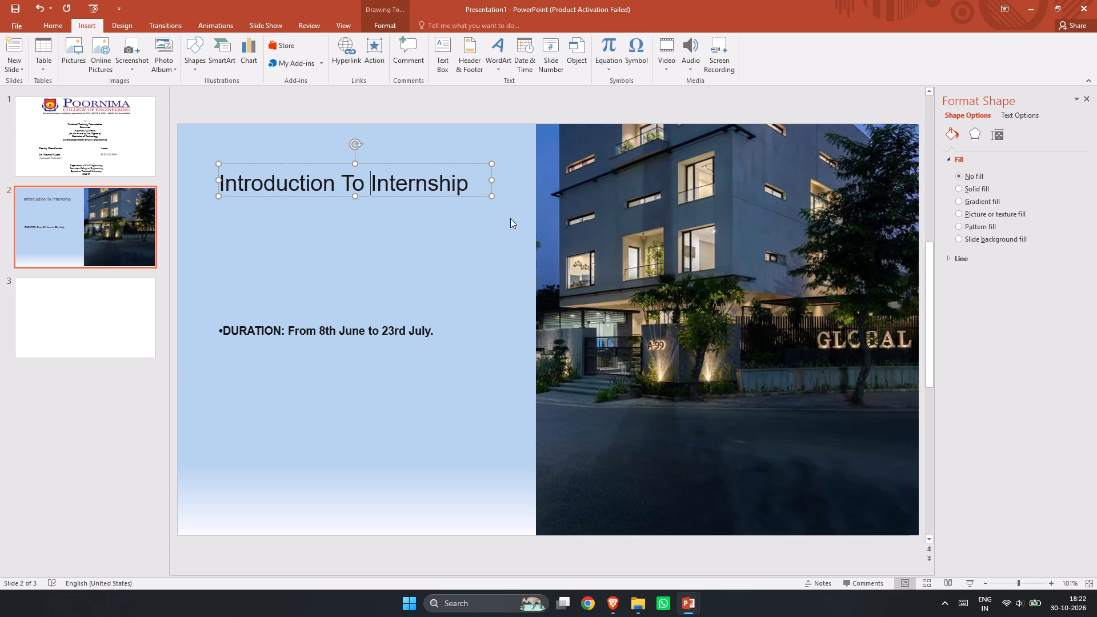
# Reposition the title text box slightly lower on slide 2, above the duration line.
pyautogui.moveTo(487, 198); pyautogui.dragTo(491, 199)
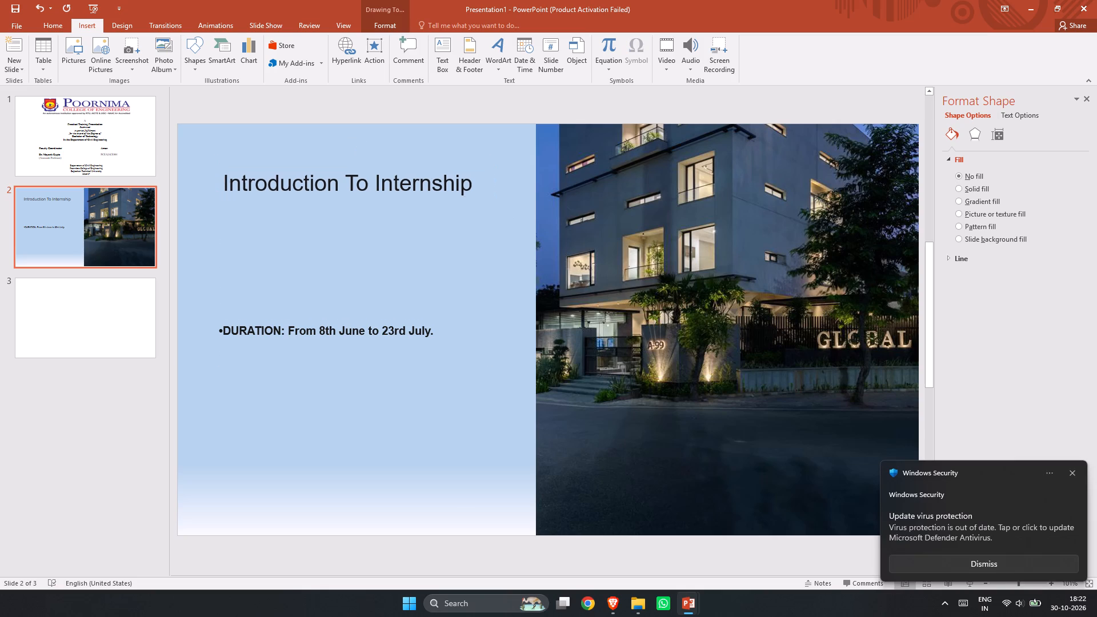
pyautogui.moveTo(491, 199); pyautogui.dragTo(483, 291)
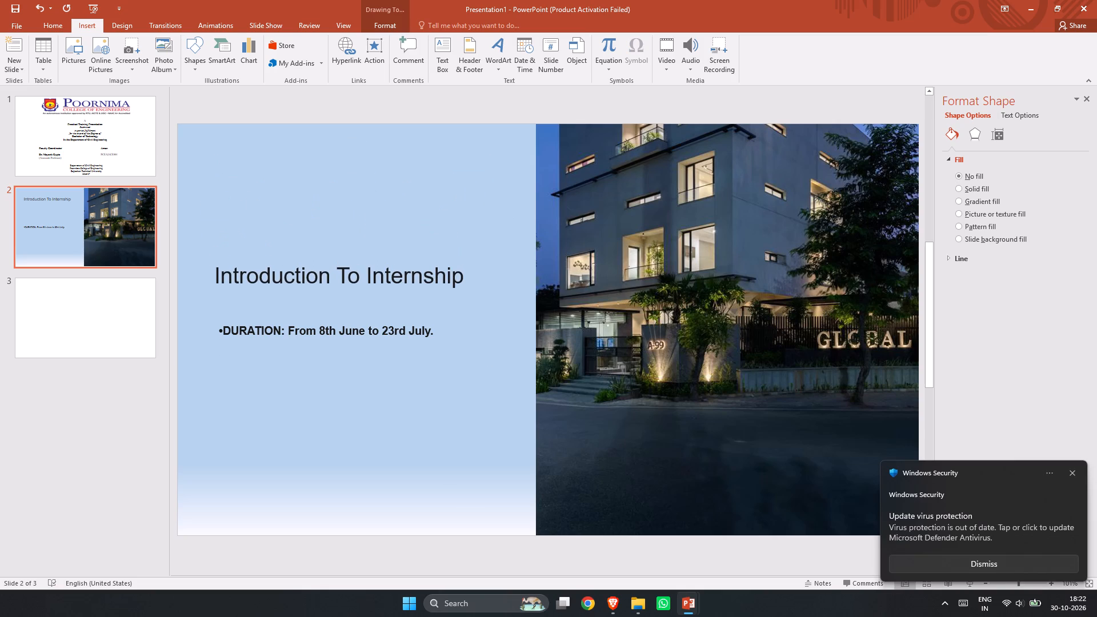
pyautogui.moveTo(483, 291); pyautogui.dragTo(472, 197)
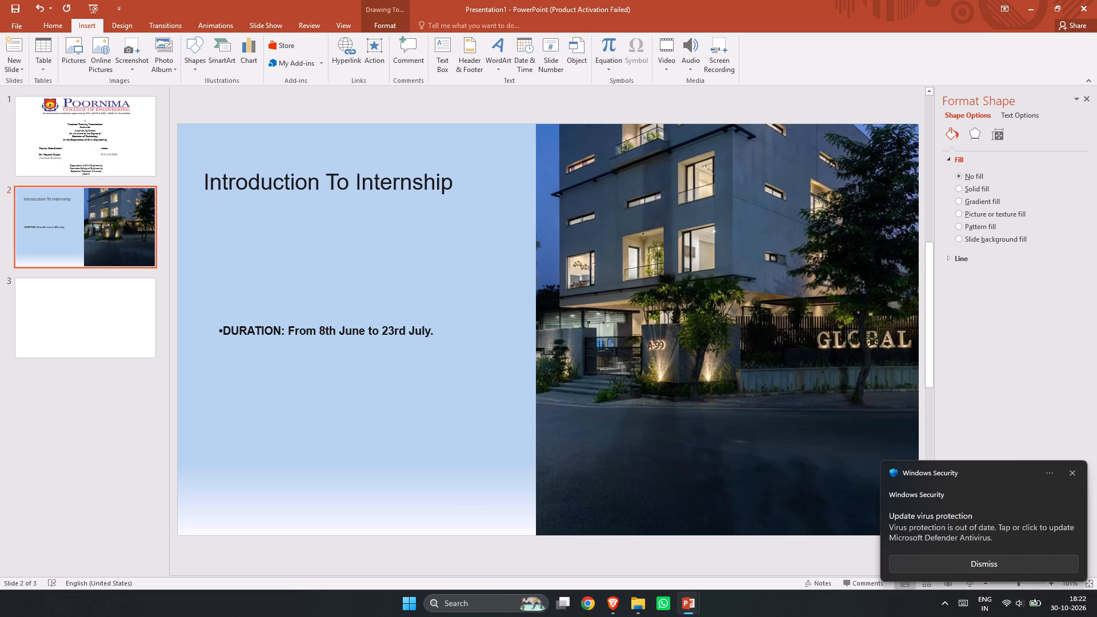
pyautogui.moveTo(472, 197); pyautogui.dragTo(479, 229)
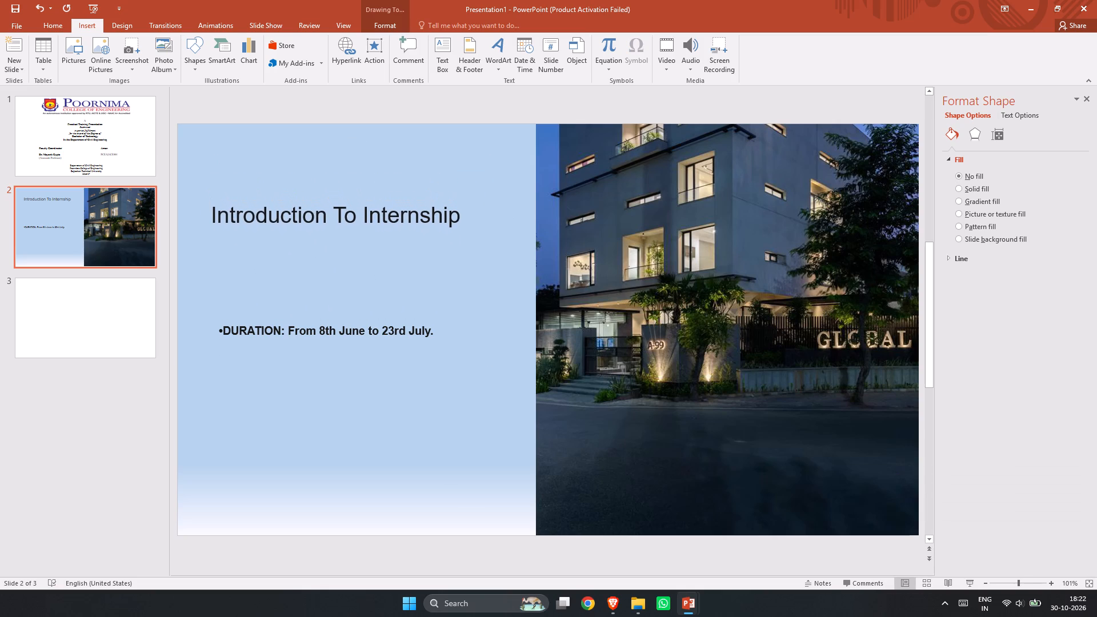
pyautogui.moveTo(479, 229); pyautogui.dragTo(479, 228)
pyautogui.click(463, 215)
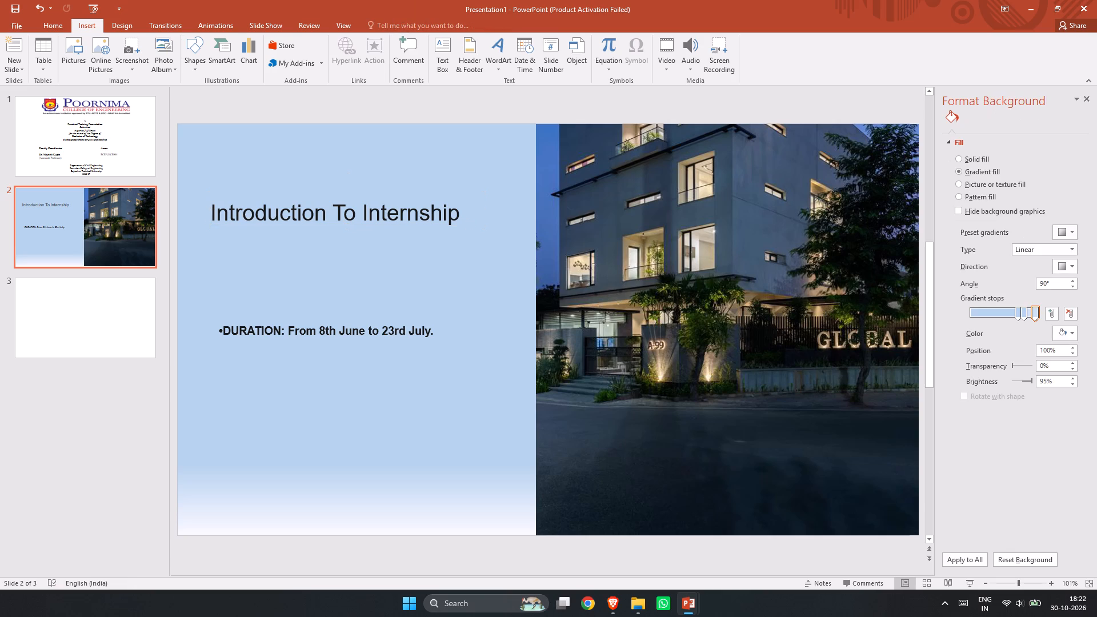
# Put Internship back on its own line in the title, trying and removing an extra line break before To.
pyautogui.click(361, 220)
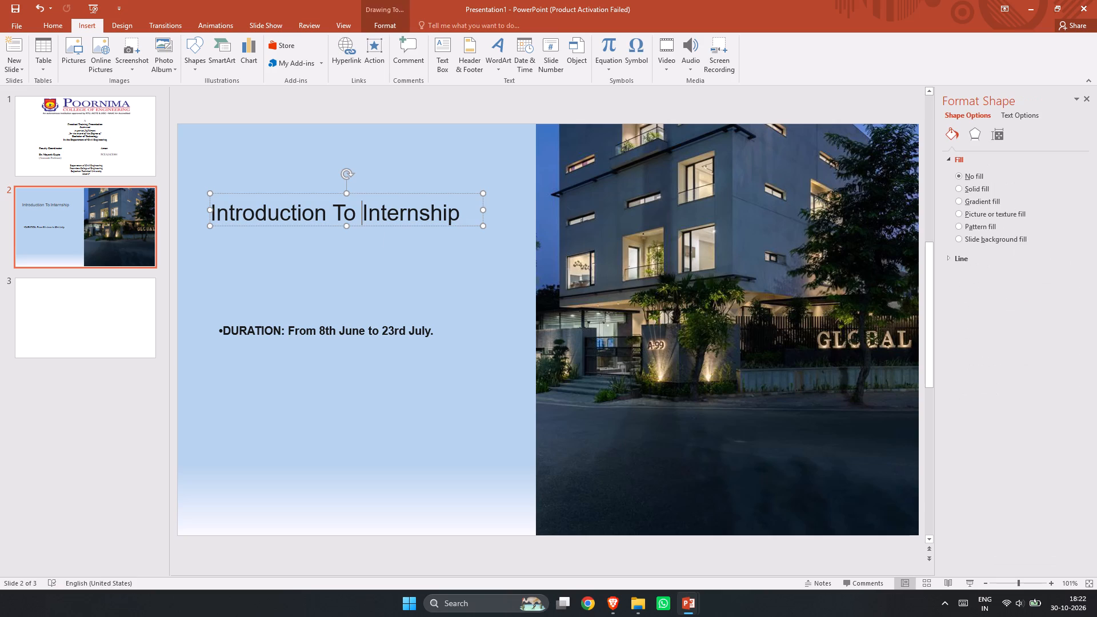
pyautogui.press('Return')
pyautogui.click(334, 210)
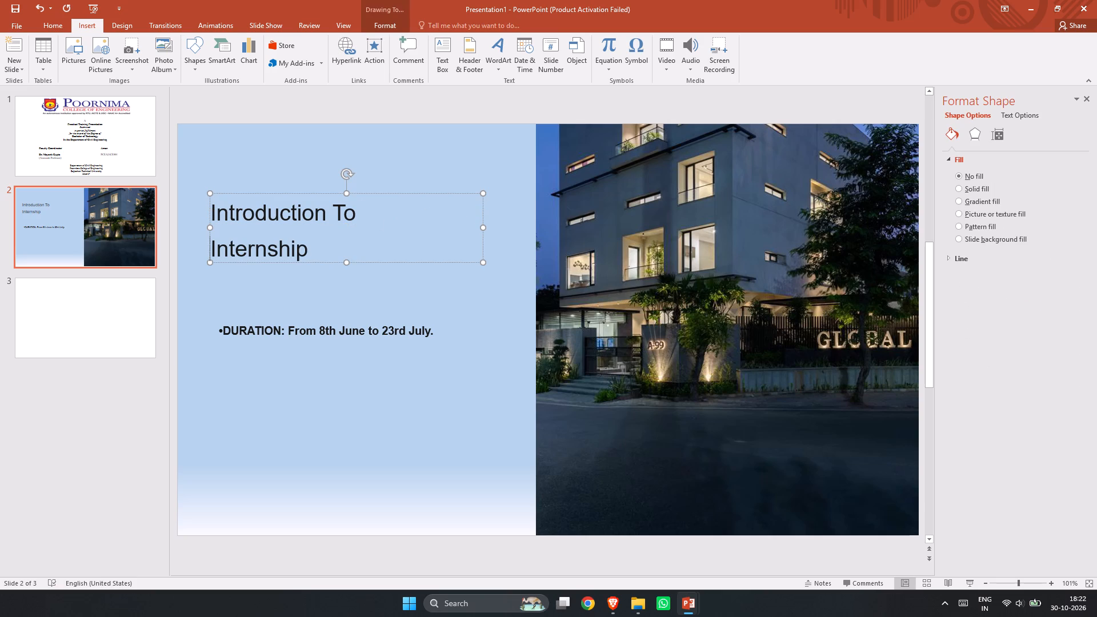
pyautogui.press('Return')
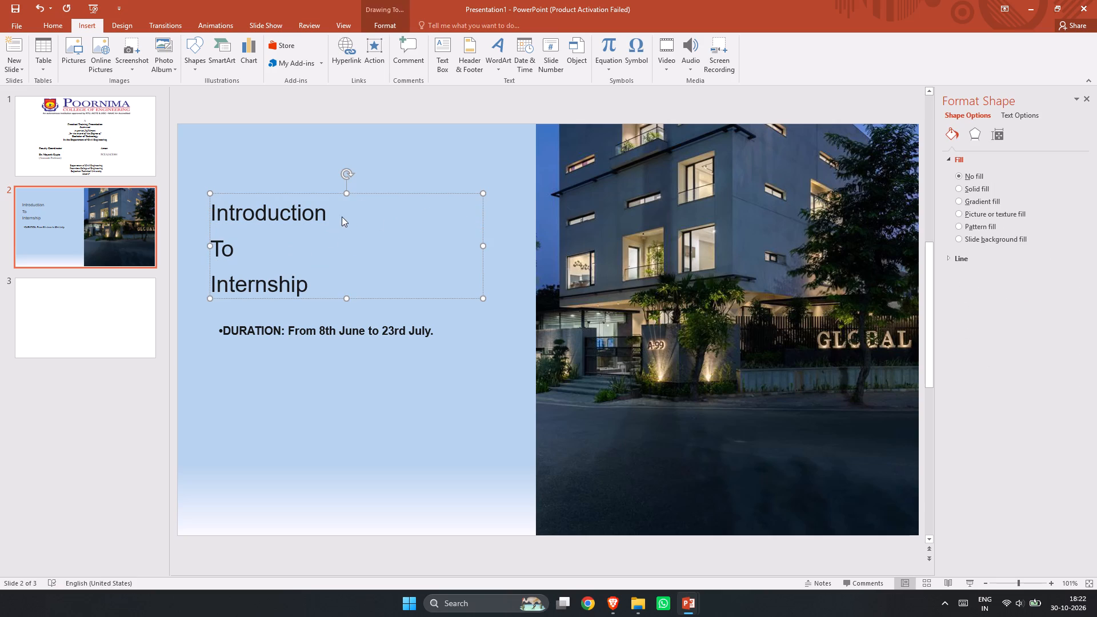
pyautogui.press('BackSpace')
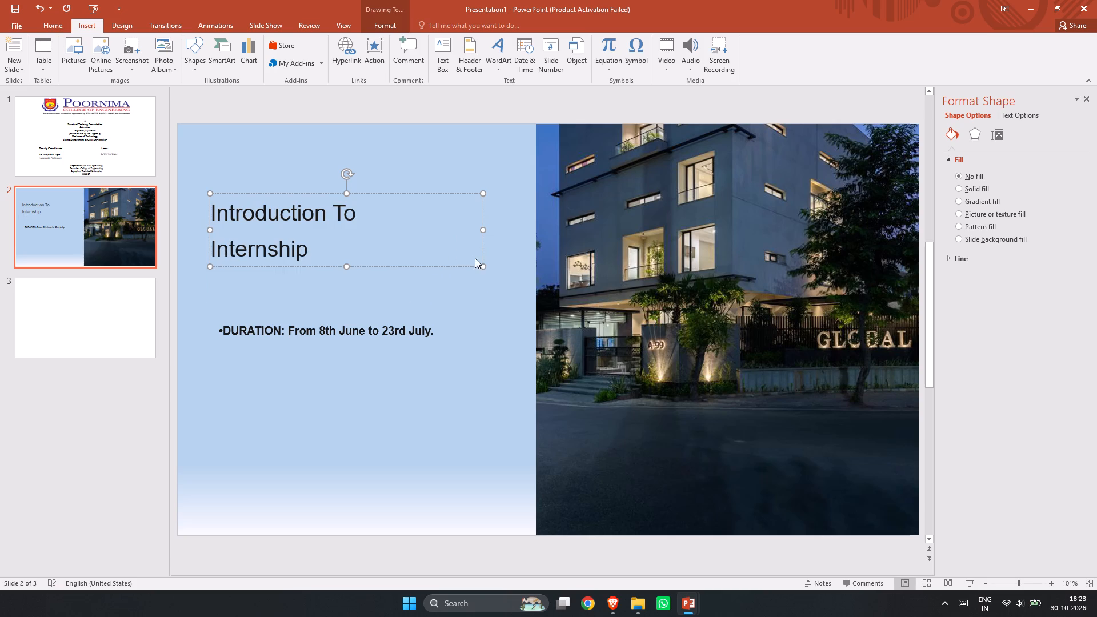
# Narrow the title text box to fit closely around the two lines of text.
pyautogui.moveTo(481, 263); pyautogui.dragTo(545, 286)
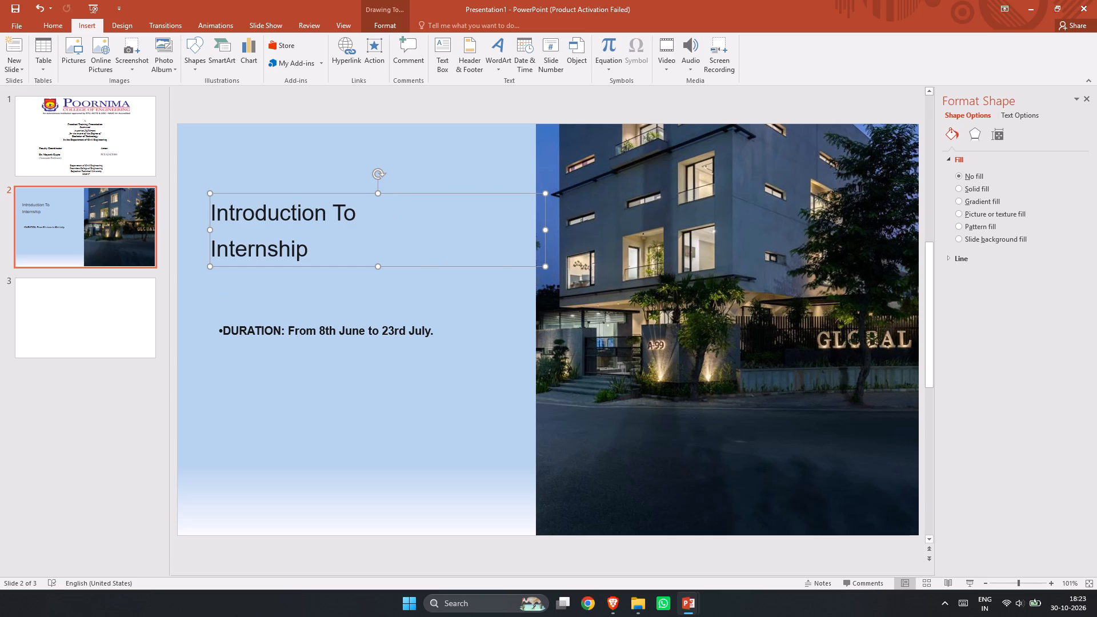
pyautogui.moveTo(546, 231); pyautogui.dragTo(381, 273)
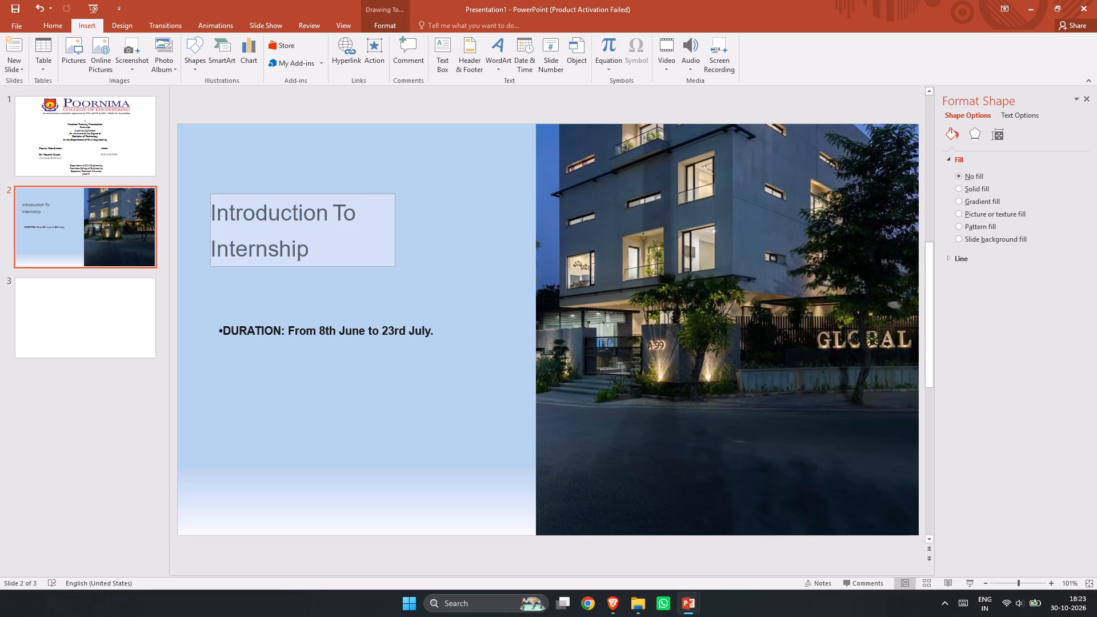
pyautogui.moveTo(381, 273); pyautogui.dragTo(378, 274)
# Format the Introduction To Internship title text in Times New Roman at size 54.
pyautogui.doubleClick(311, 242)
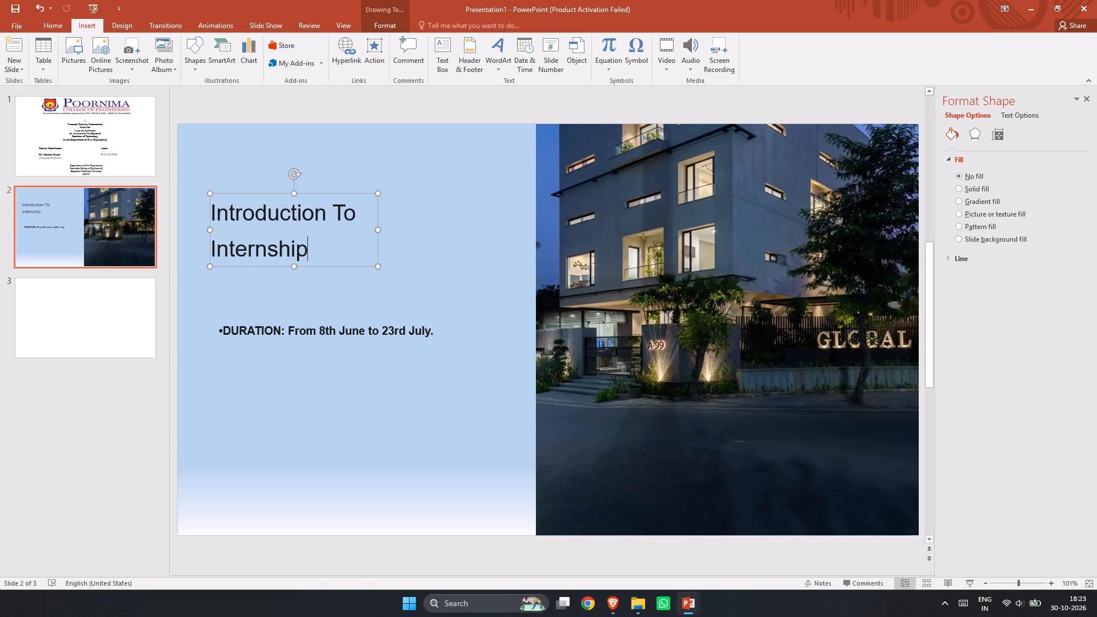
pyautogui.moveTo(311, 242); pyautogui.dragTo(221, 212)
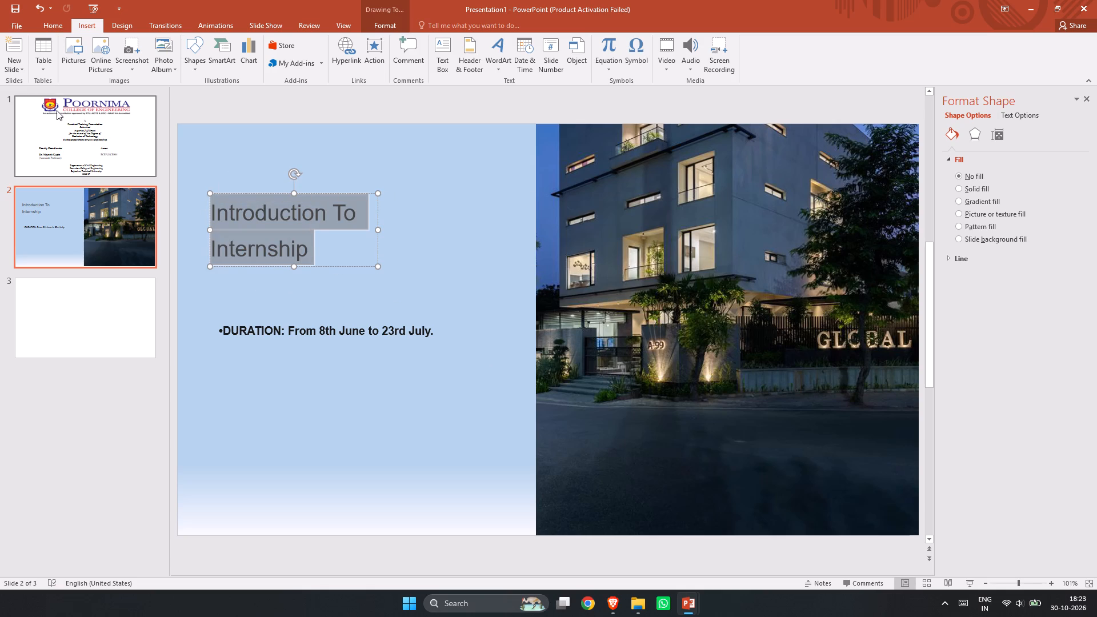
pyautogui.click(62, 22)
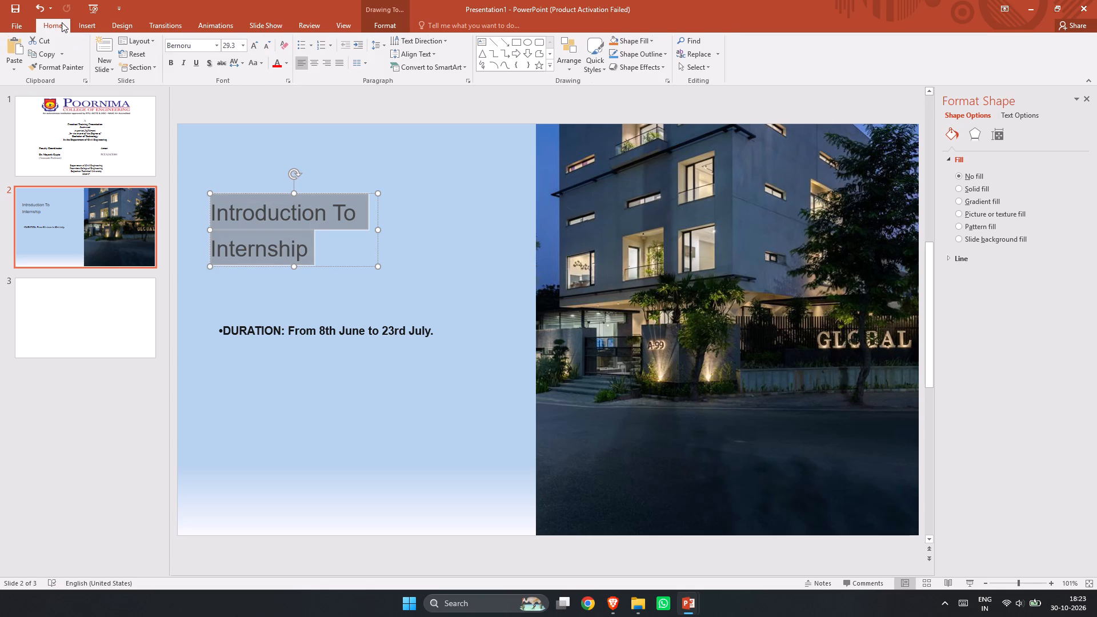
pyautogui.tripleClick(197, 42)
pyautogui.write('tim')
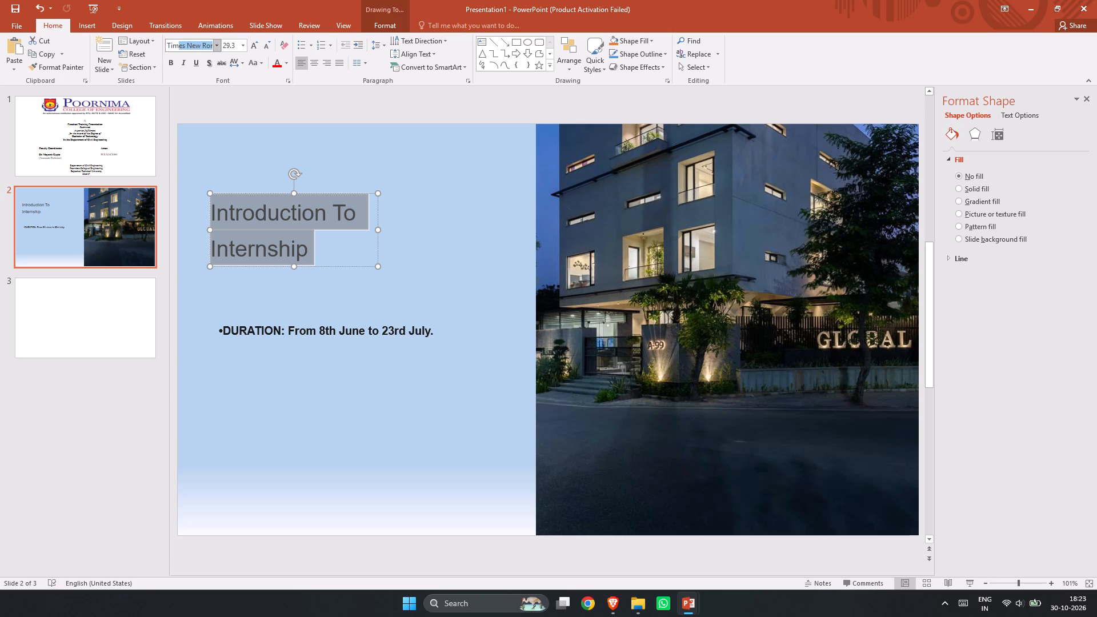
pyautogui.press('Return')
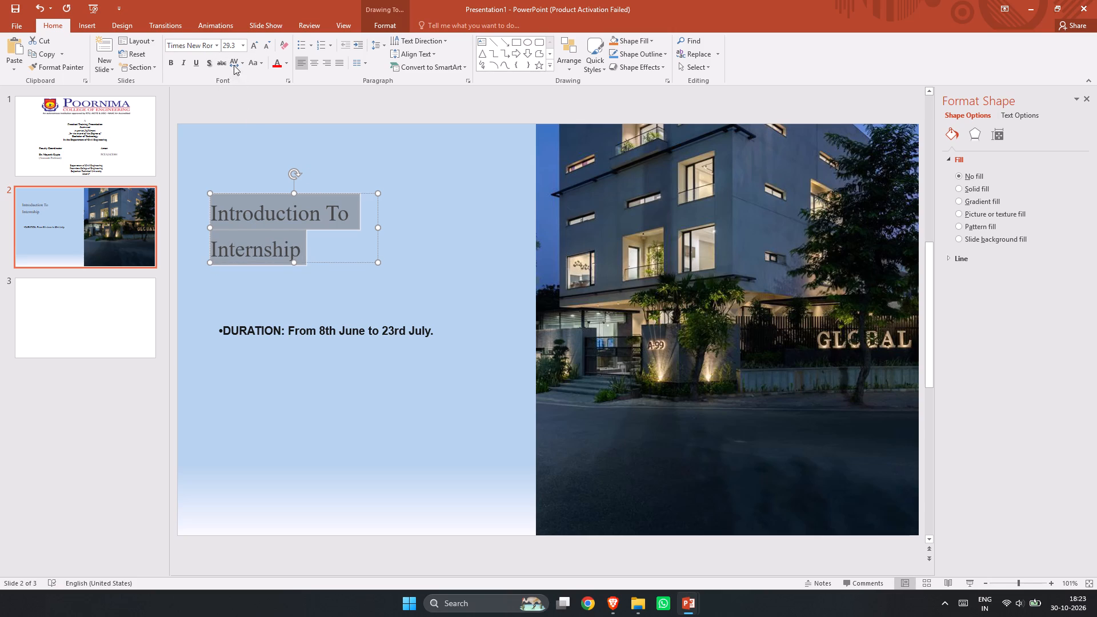
pyautogui.click(232, 42)
pyautogui.click(234, 43)
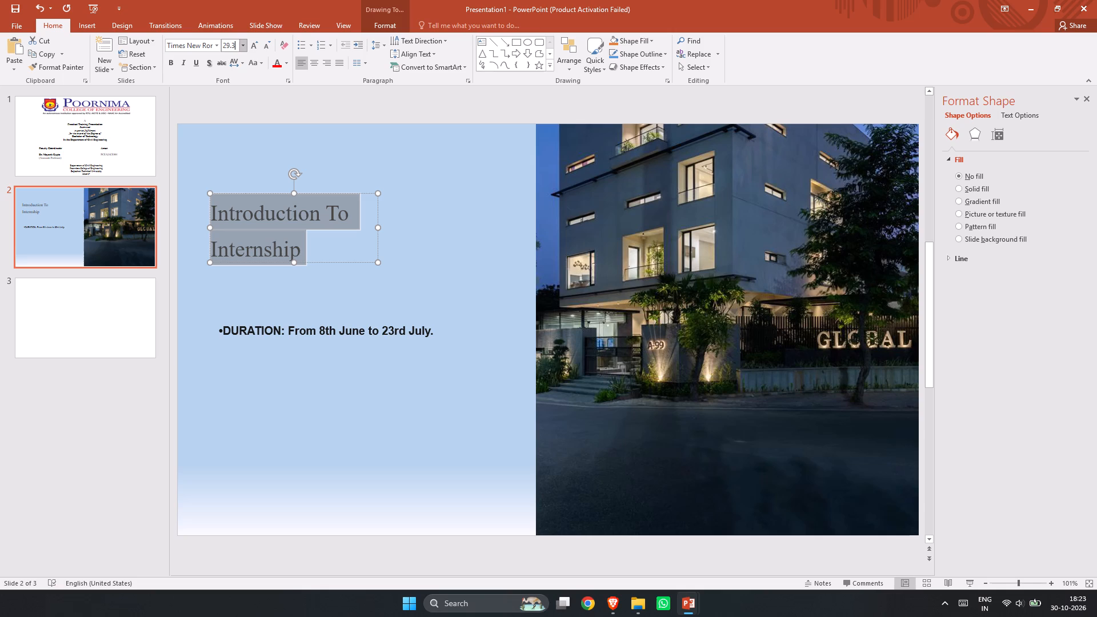
pyautogui.click(235, 45)
pyautogui.moveTo(235, 45); pyautogui.dragTo(218, 46)
pyautogui.click(242, 42)
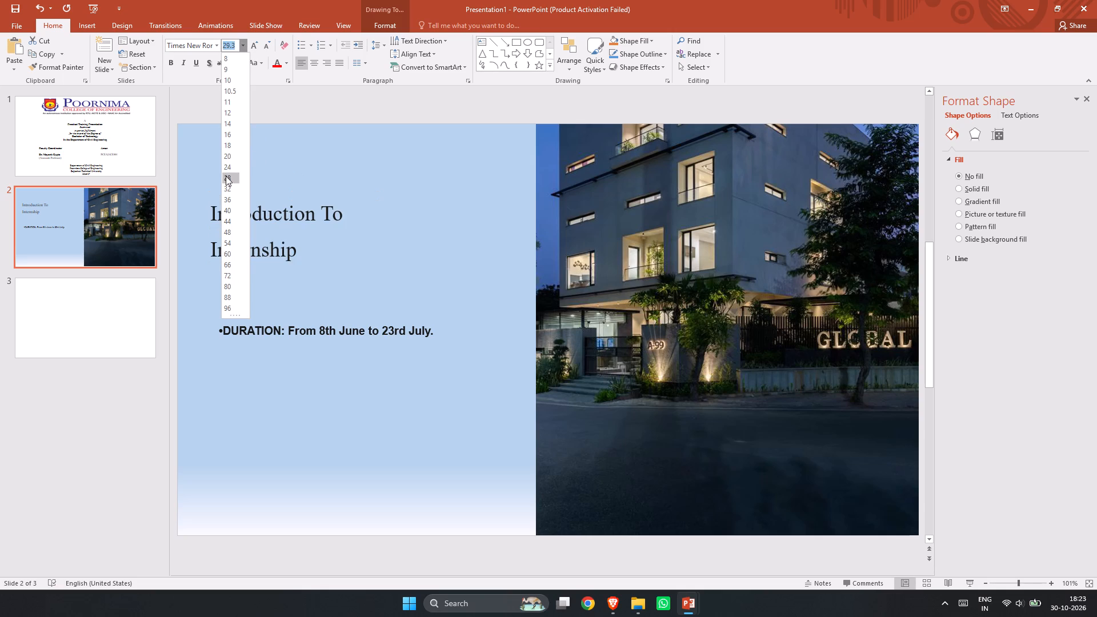
pyautogui.click(231, 242)
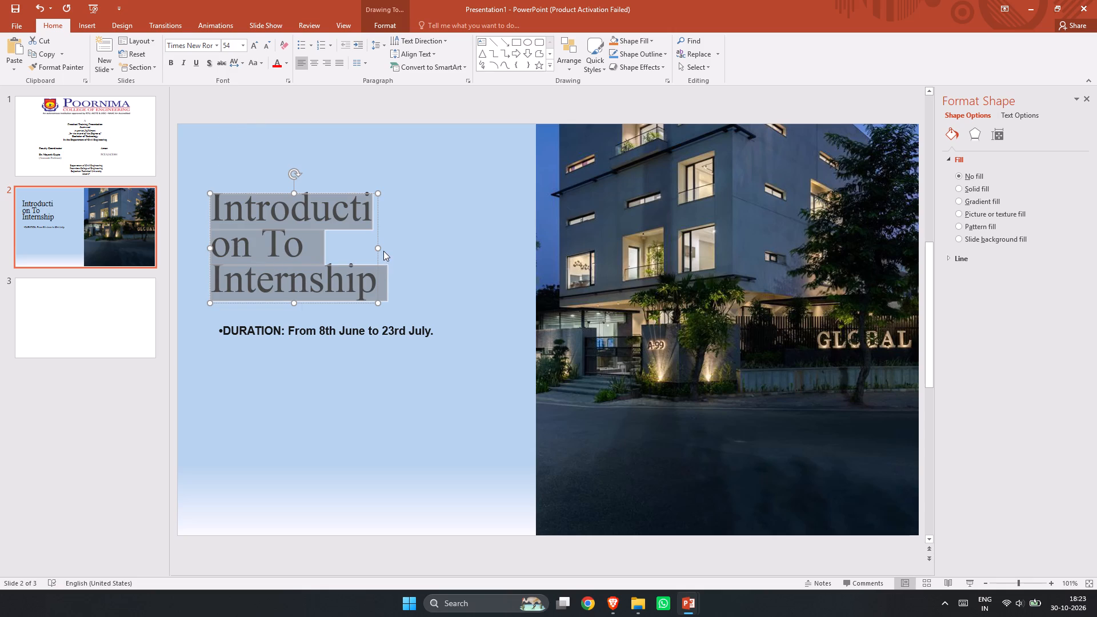
# Widen the title box until Introduction fits on one line, and move the box up closer to the slide's top edge.
pyautogui.moveTo(379, 249); pyautogui.dragTo(409, 238)
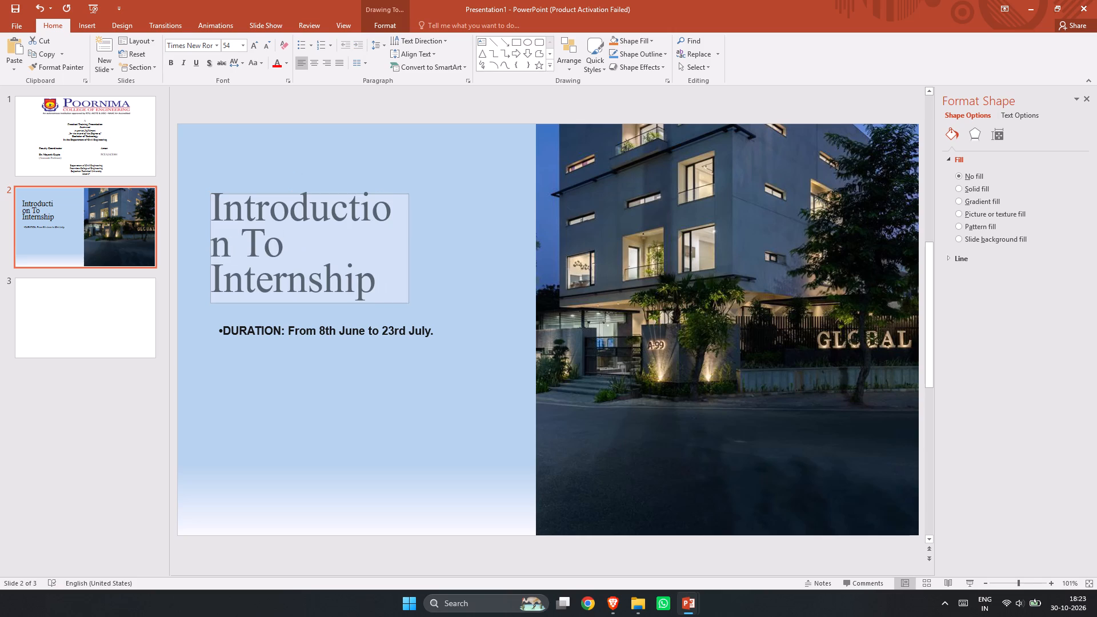
pyautogui.moveTo(409, 238); pyautogui.dragTo(465, 231)
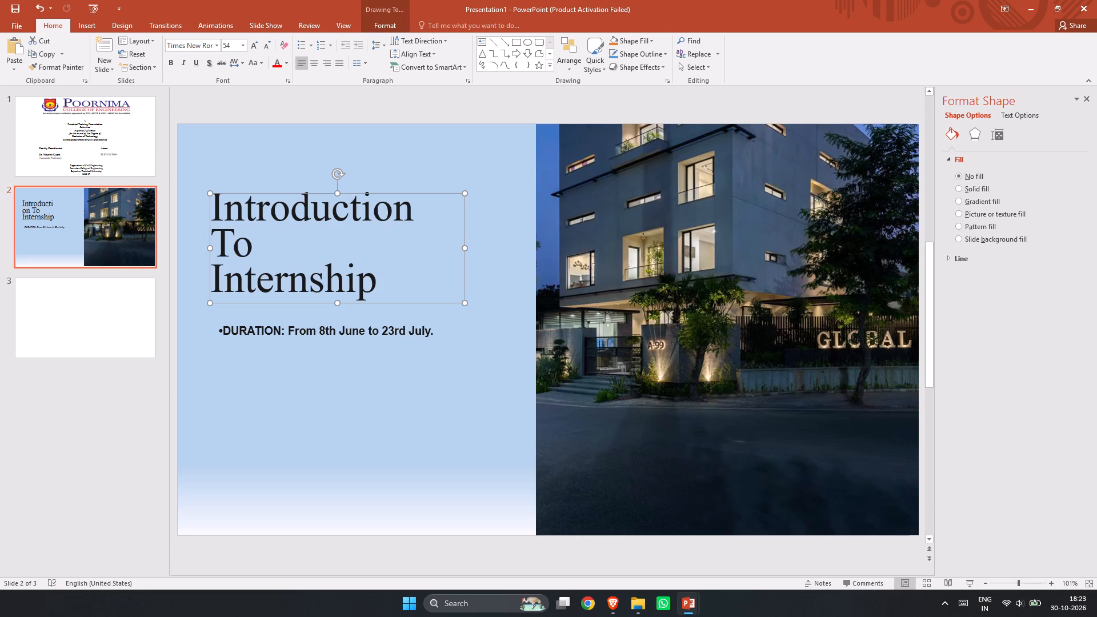
pyautogui.click(393, 267)
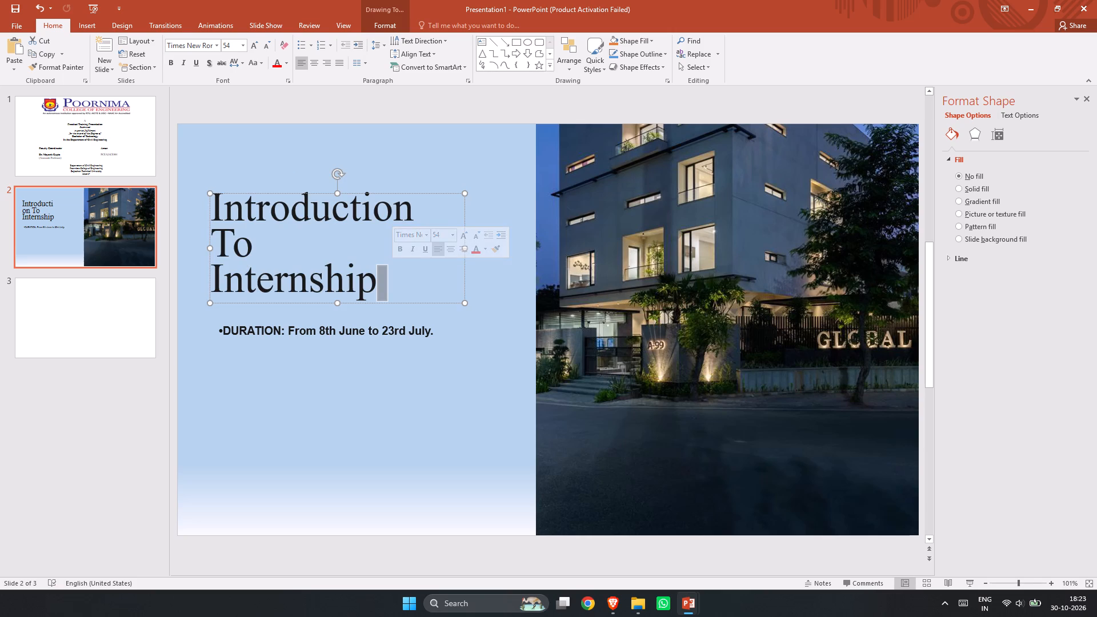
pyautogui.moveTo(420, 191); pyautogui.dragTo(416, 158)
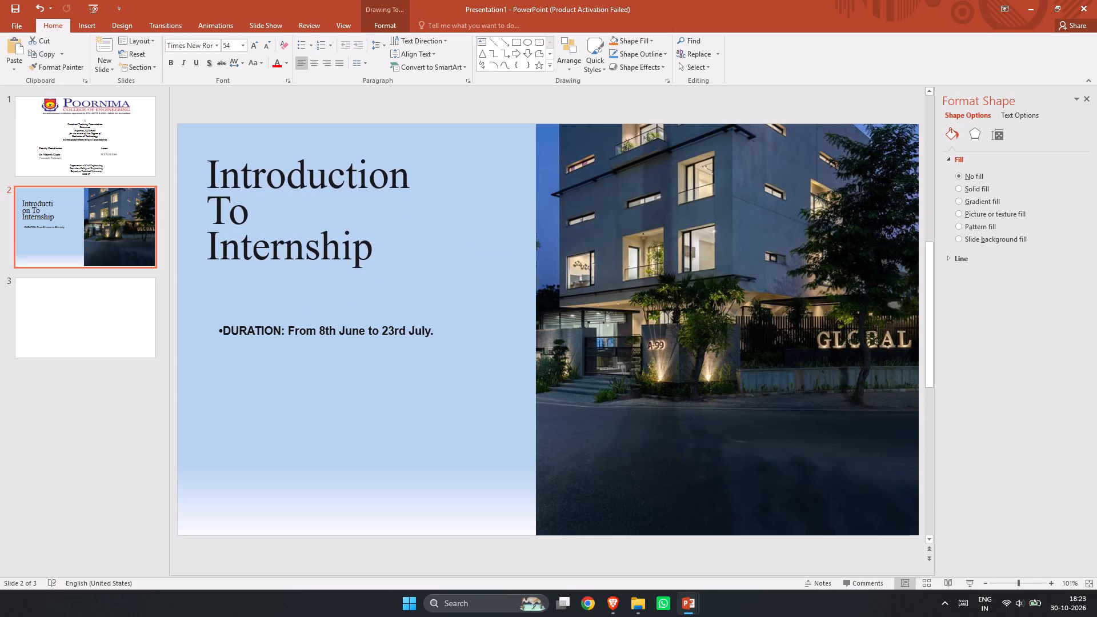
pyautogui.moveTo(416, 158); pyautogui.dragTo(417, 158)
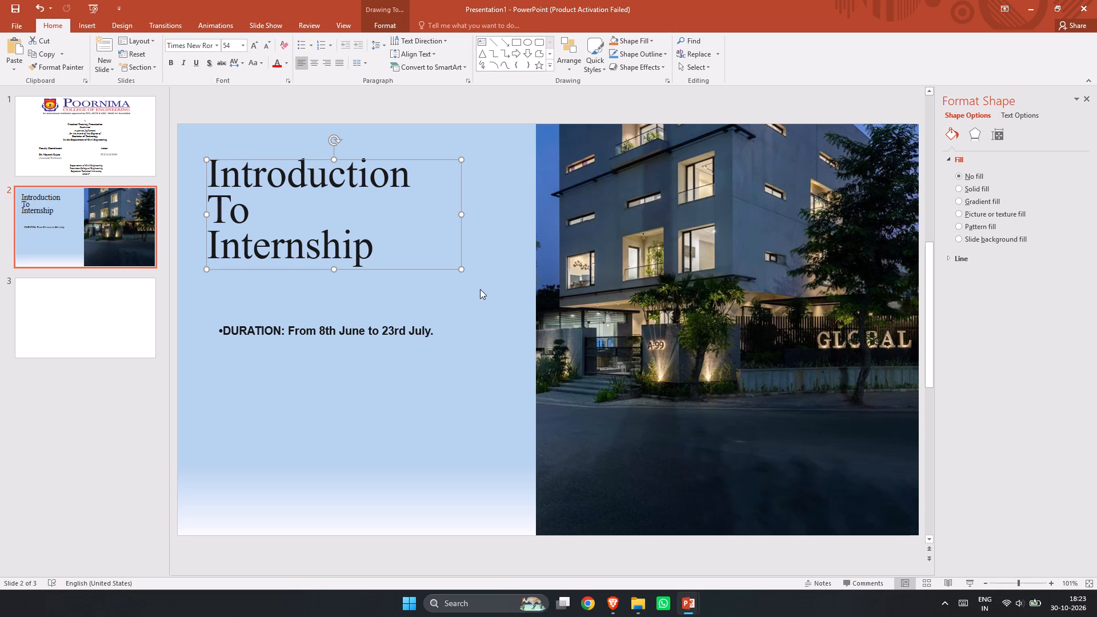
# Set the font of the DURATION line on slide 2 to Times New Roman.
pyautogui.doubleClick(361, 327)
pyautogui.doubleClick(361, 327)
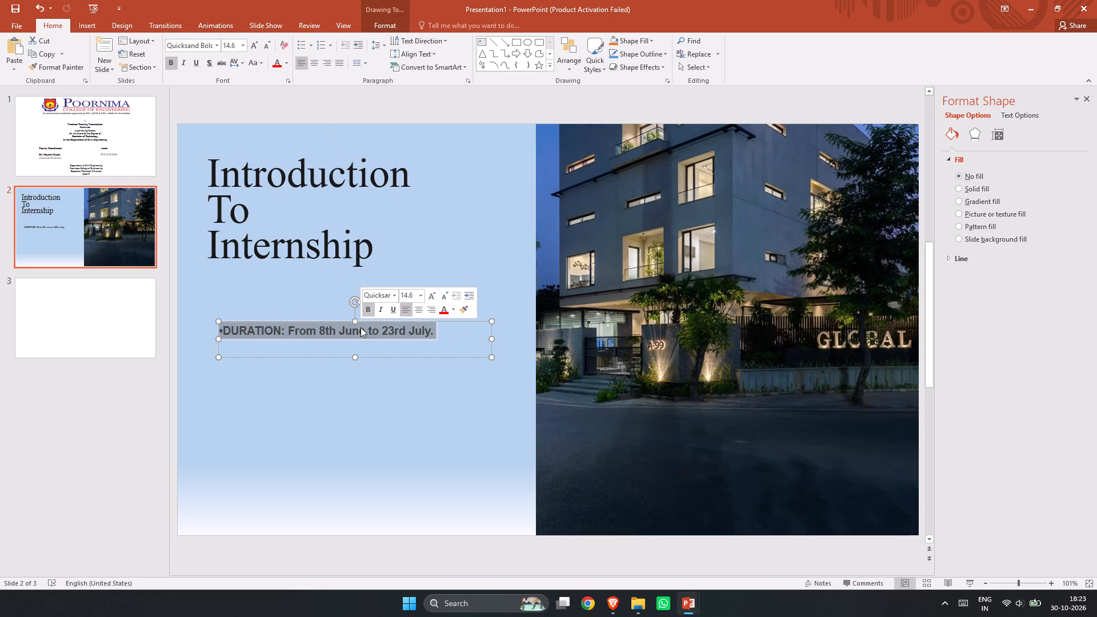
pyautogui.doubleClick(359, 324)
pyautogui.tripleClick(359, 324)
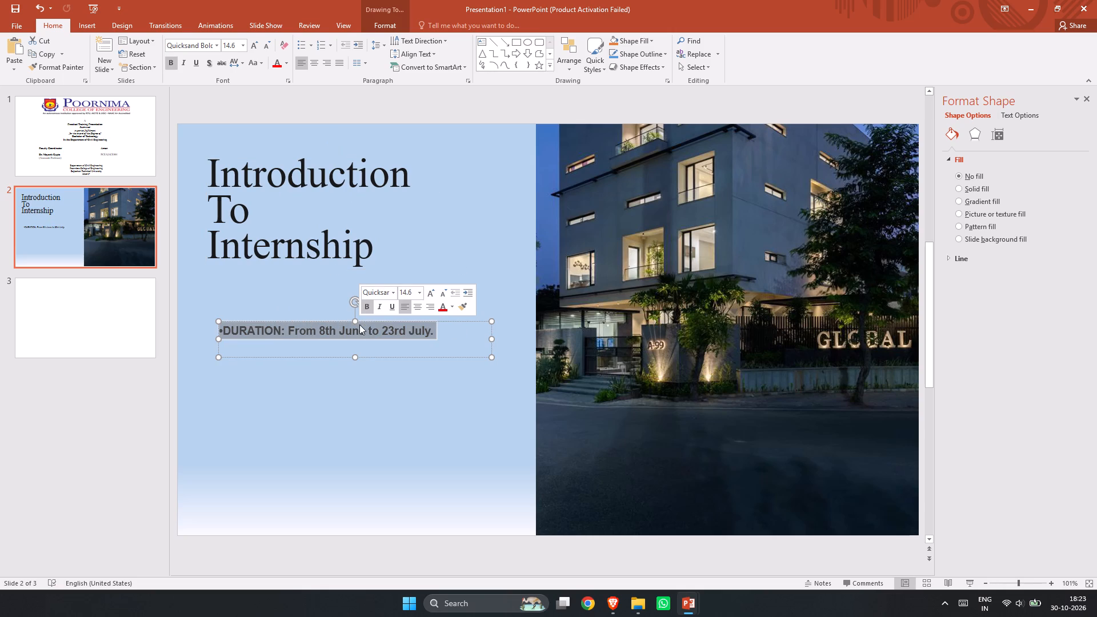
pyautogui.click(213, 49)
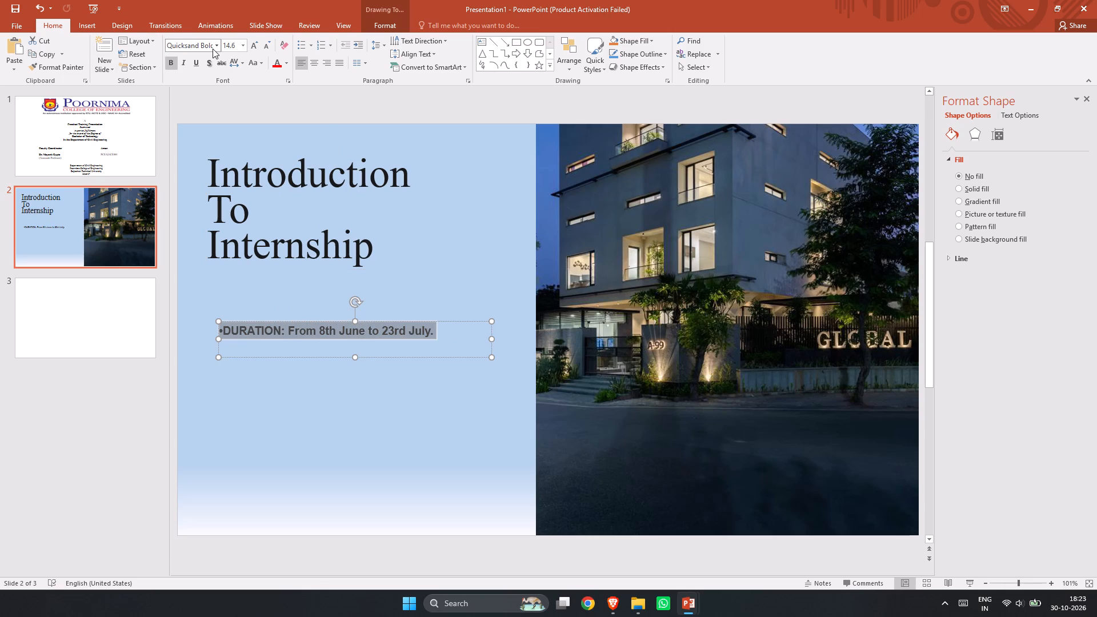
pyautogui.click(209, 47)
pyautogui.write('ti')
pyautogui.press('Return')
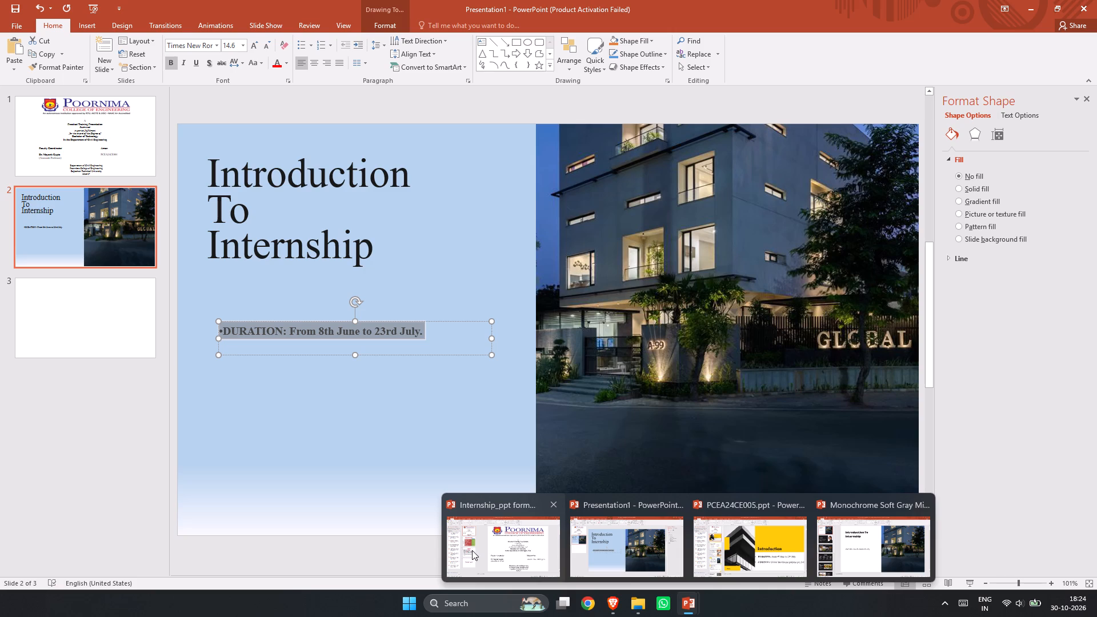
# Switch to the Internship_ppt format presentation and open its Content of Presentation slide.
pyautogui.click(488, 548)
pyautogui.click(211, 243)
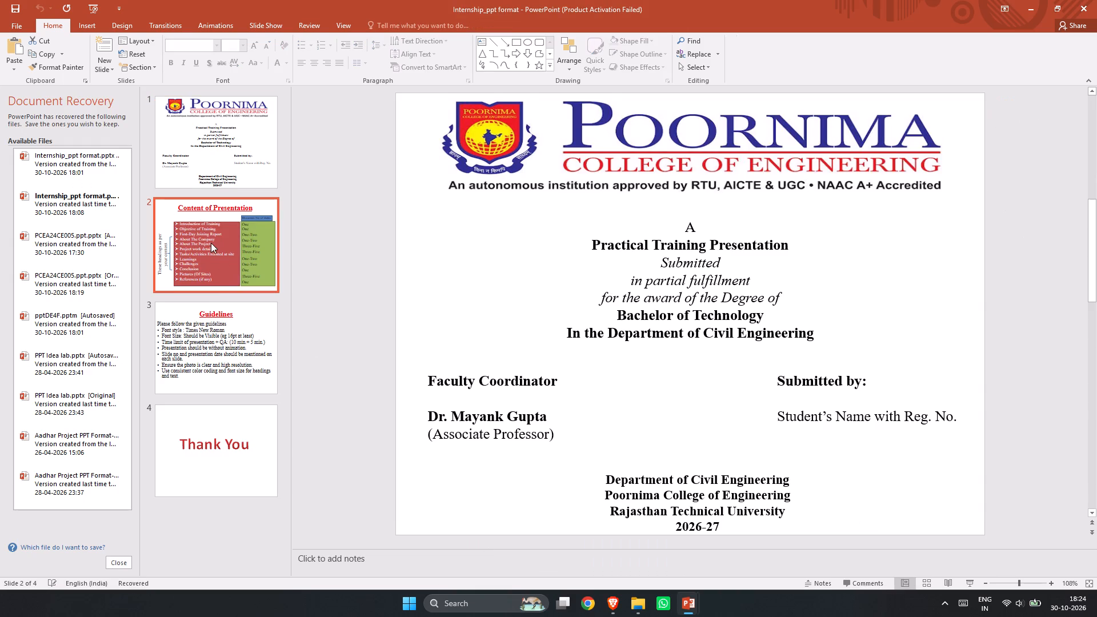
# Check the format's Guidelines slide, then return to Presentation1 and set the DURATION line on slide 2 to font size 20.
pyautogui.click(225, 326)
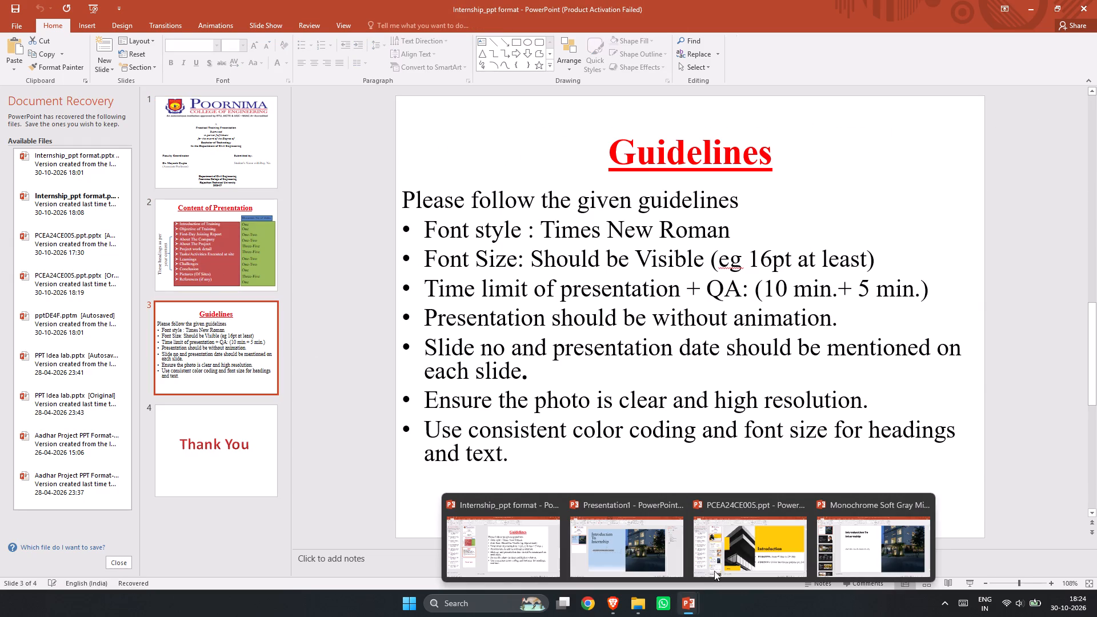
pyautogui.click(825, 530)
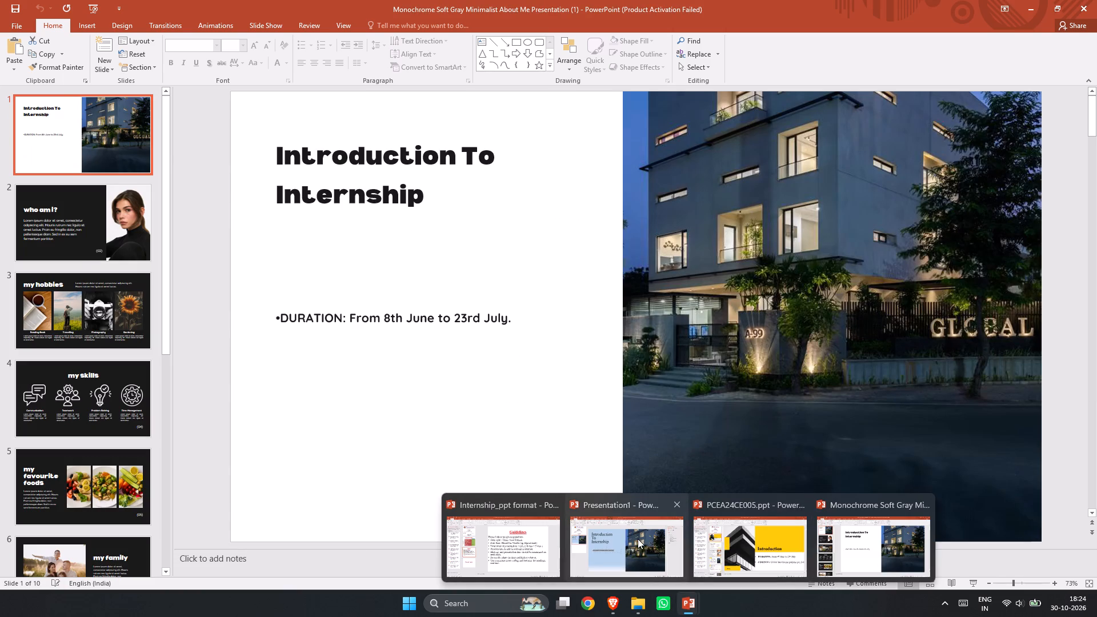
pyautogui.click(638, 539)
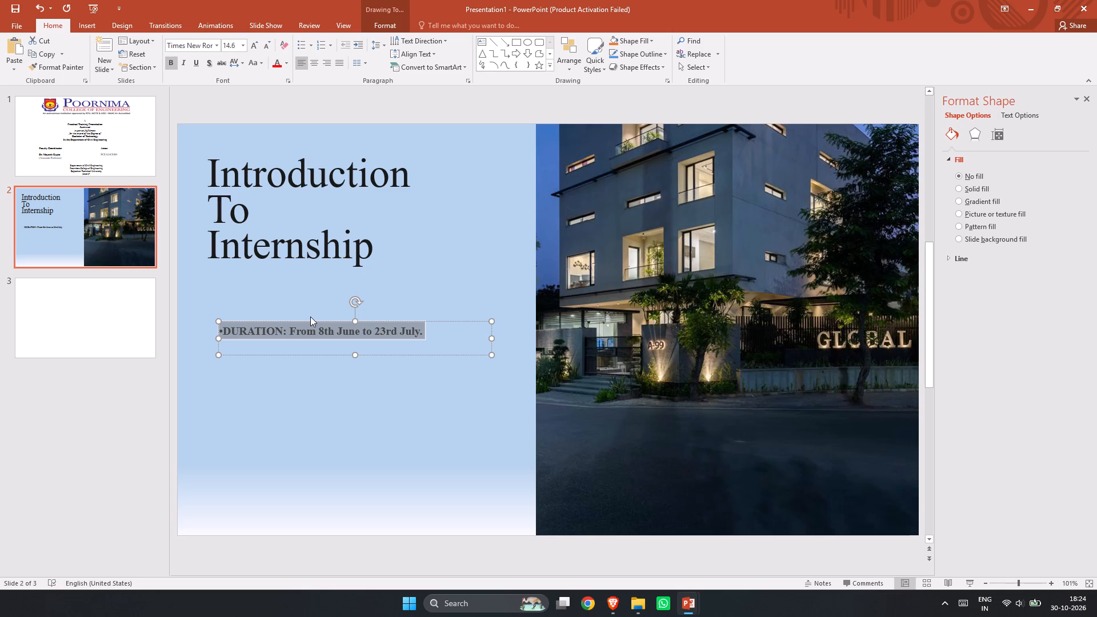
pyautogui.tripleClick(234, 43)
pyautogui.write('20')
pyautogui.press('Return')
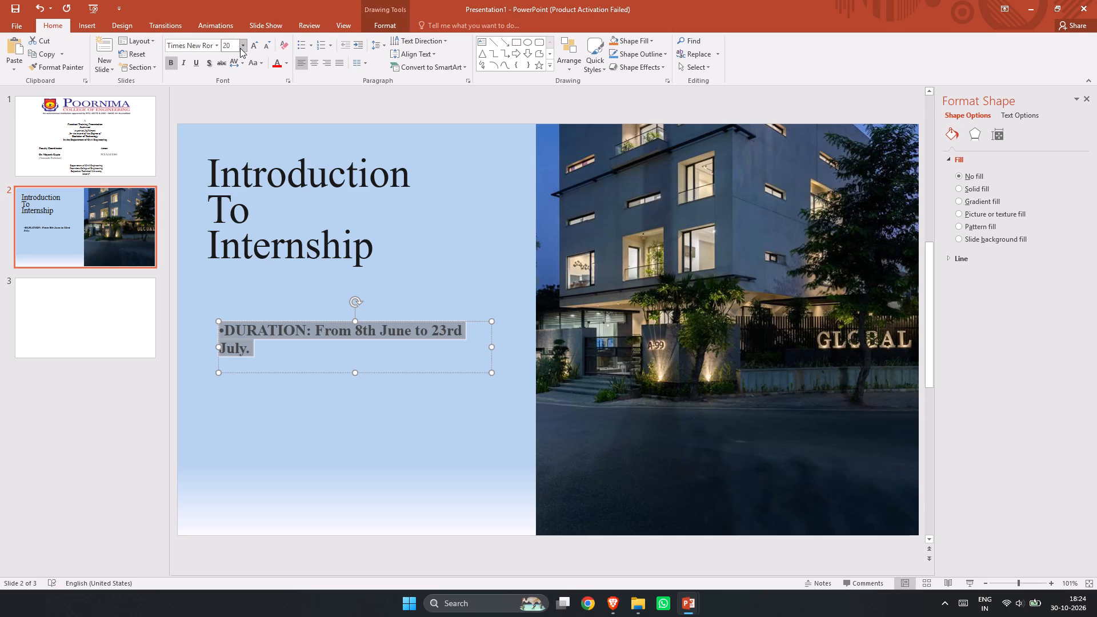
# Widen the DURATION text box until its text fits on one line.
pyautogui.click(350, 346)
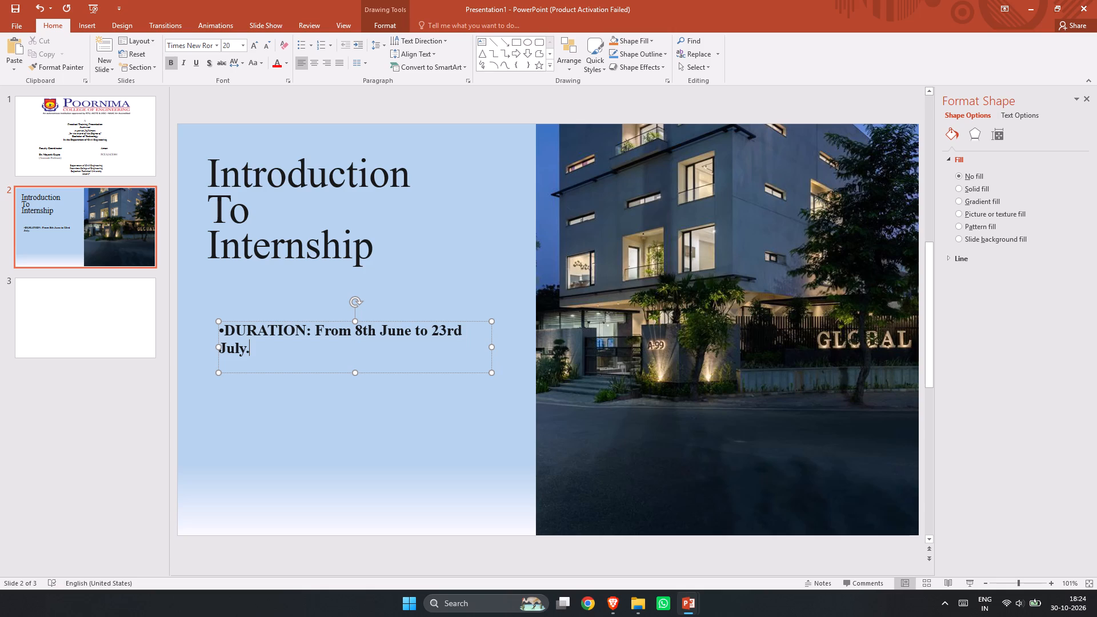
pyautogui.moveTo(494, 350); pyautogui.dragTo(511, 346)
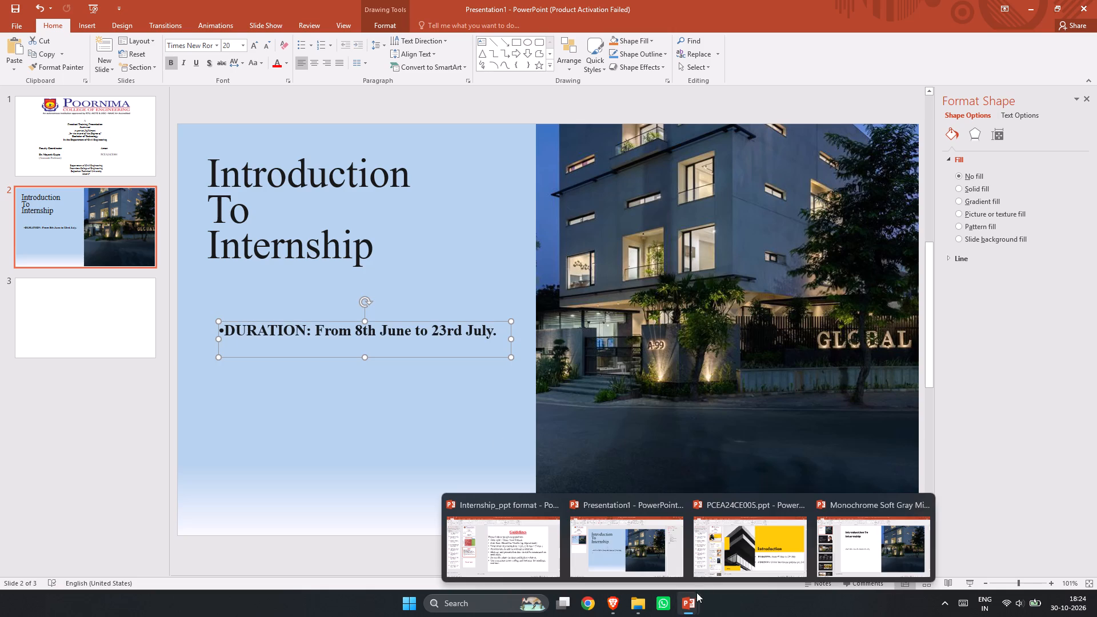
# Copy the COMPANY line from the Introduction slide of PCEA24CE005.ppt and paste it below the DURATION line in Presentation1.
pyautogui.click(759, 547)
pyautogui.tripleClick(852, 433)
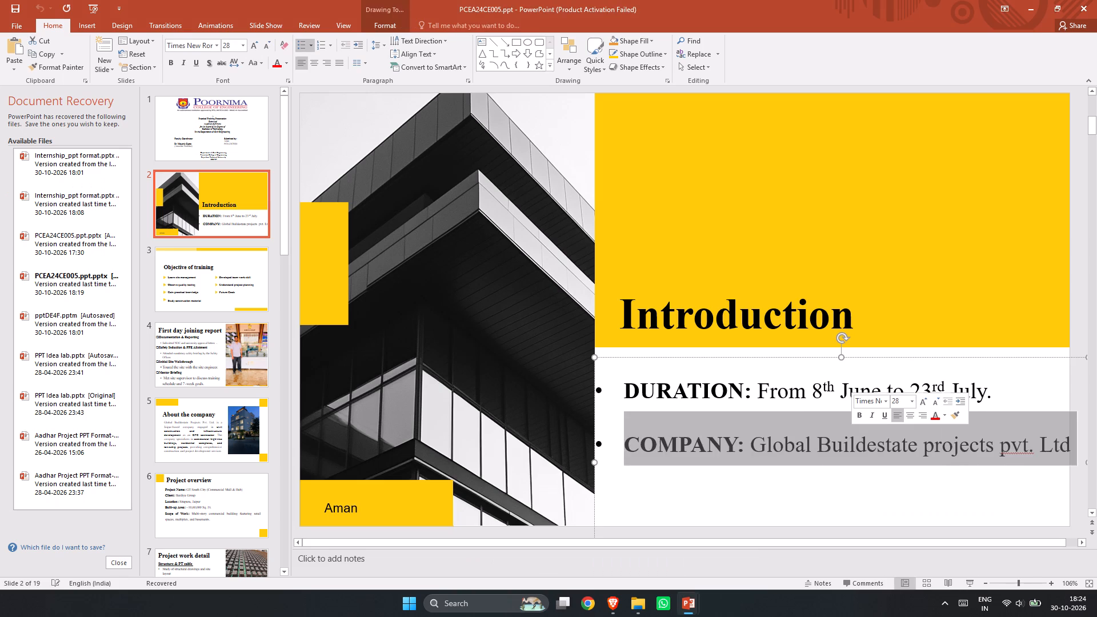
pyautogui.click(852, 433)
pyautogui.tripleClick(852, 433)
pyautogui.hotkey('ctrl', 'c')
pyautogui.hotkey('alt', 'Tab')
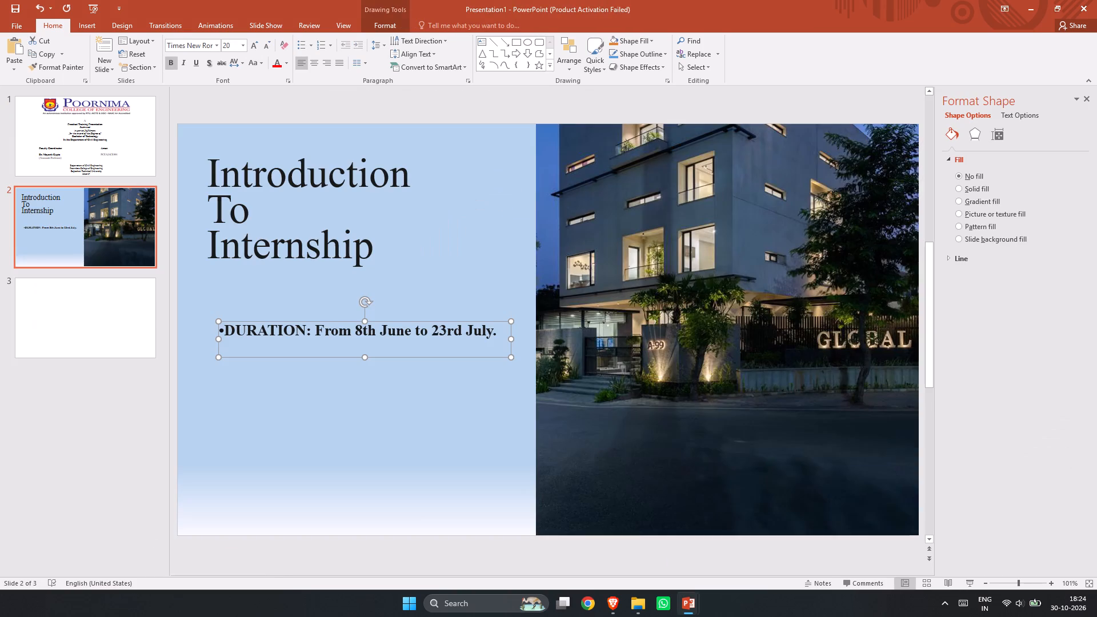
pyautogui.click(504, 326)
pyautogui.click(492, 331)
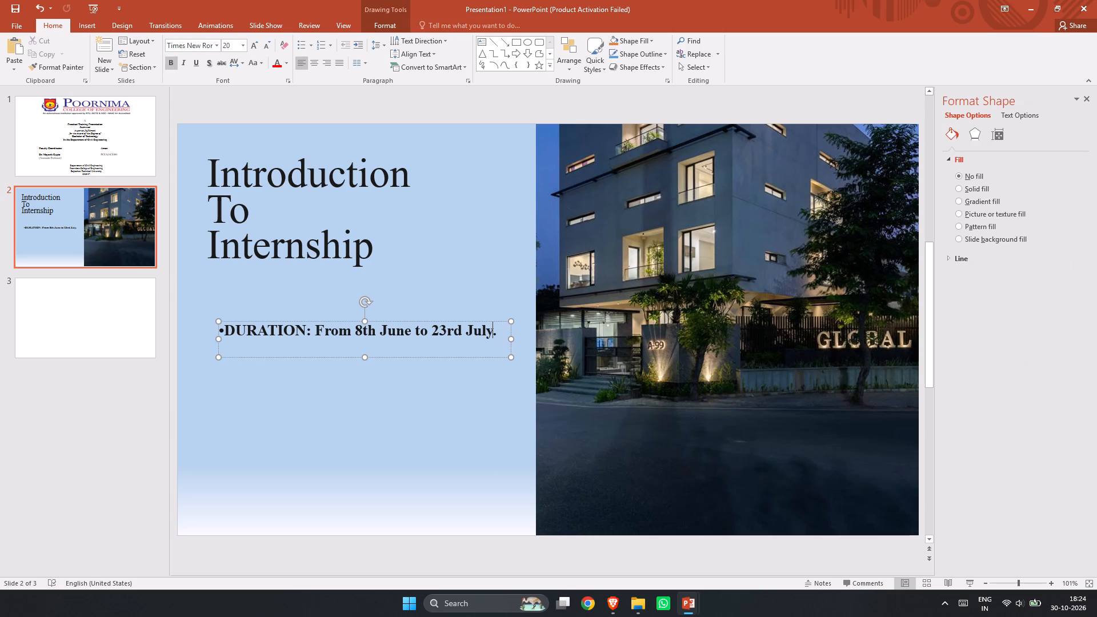
pyautogui.click(494, 332)
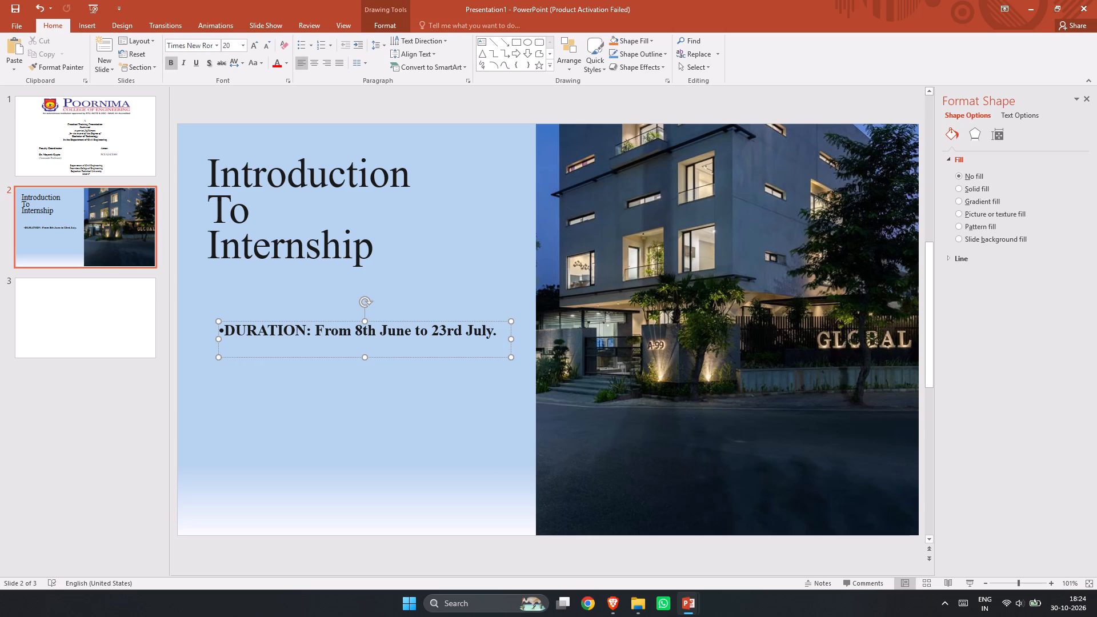
pyautogui.click(495, 333)
pyautogui.press('Return')
pyautogui.hotkey('ctrl', 'v')
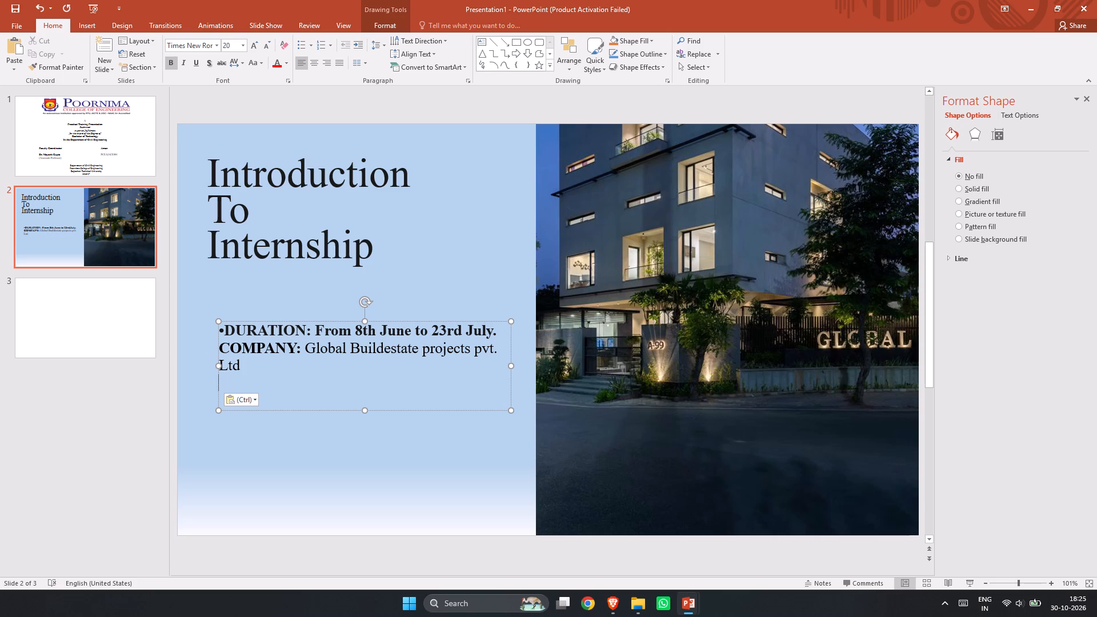
# Replace the typed bullet character before DURATION with bulleted list formatting.
pyautogui.click(226, 334)
pyautogui.press('BackSpace')
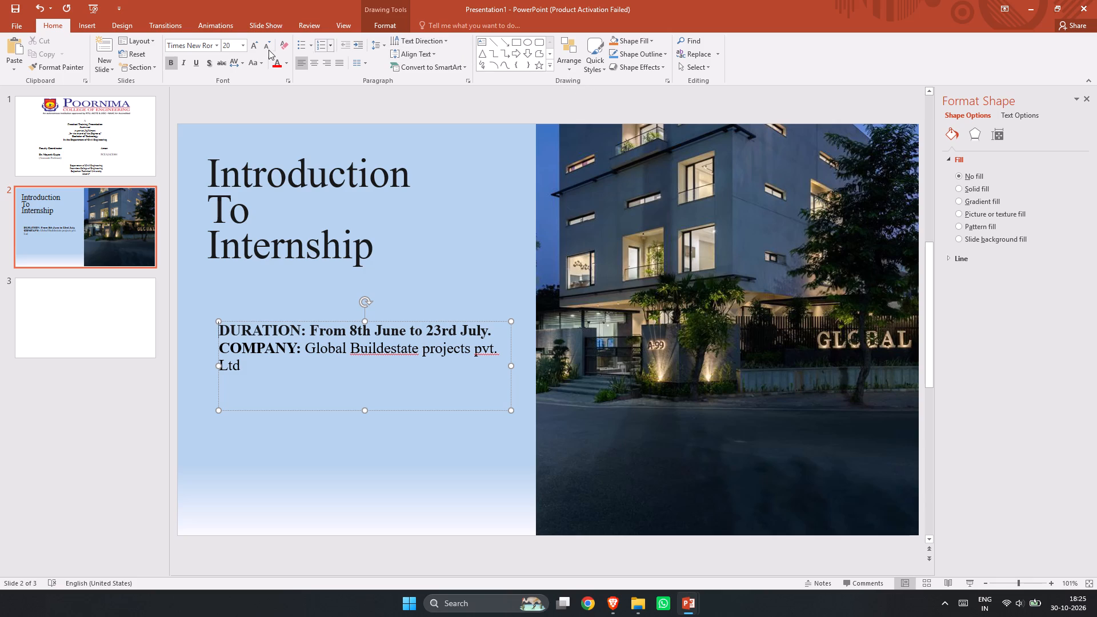
pyautogui.click(305, 46)
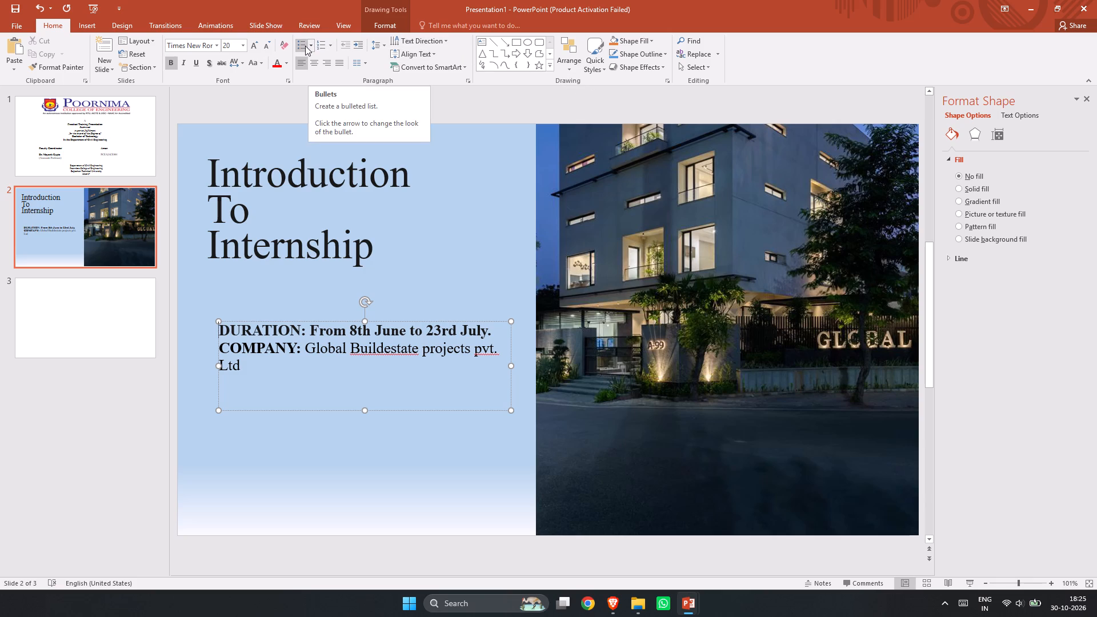
# Add a blank line above the COMPANY line and format the COMPANY line as a bullet.
pyautogui.click(250, 372)
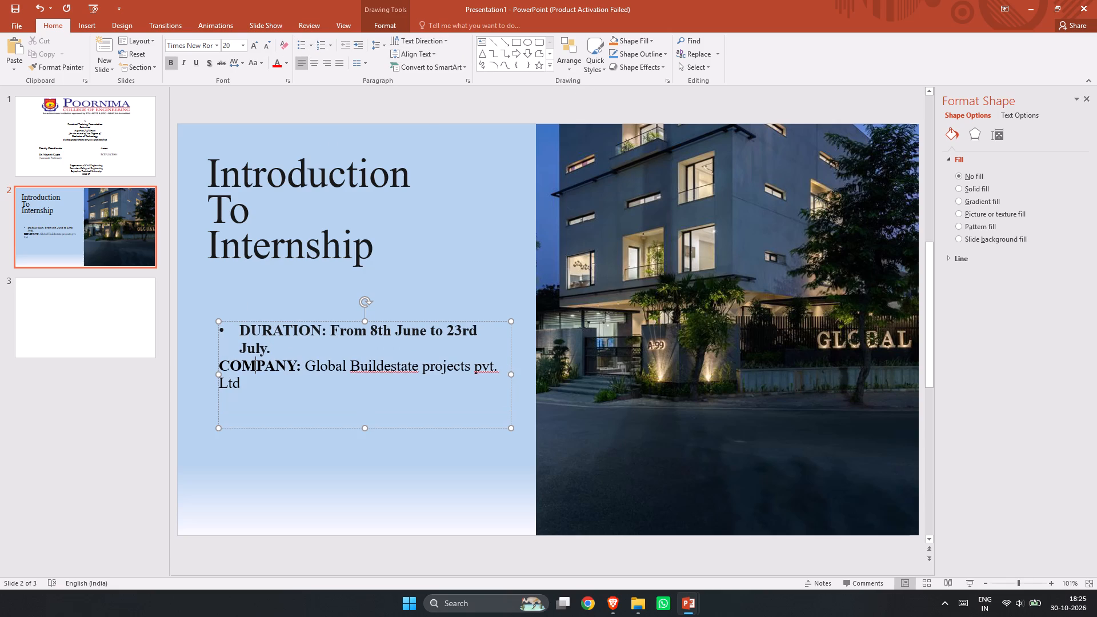
pyautogui.click(220, 368)
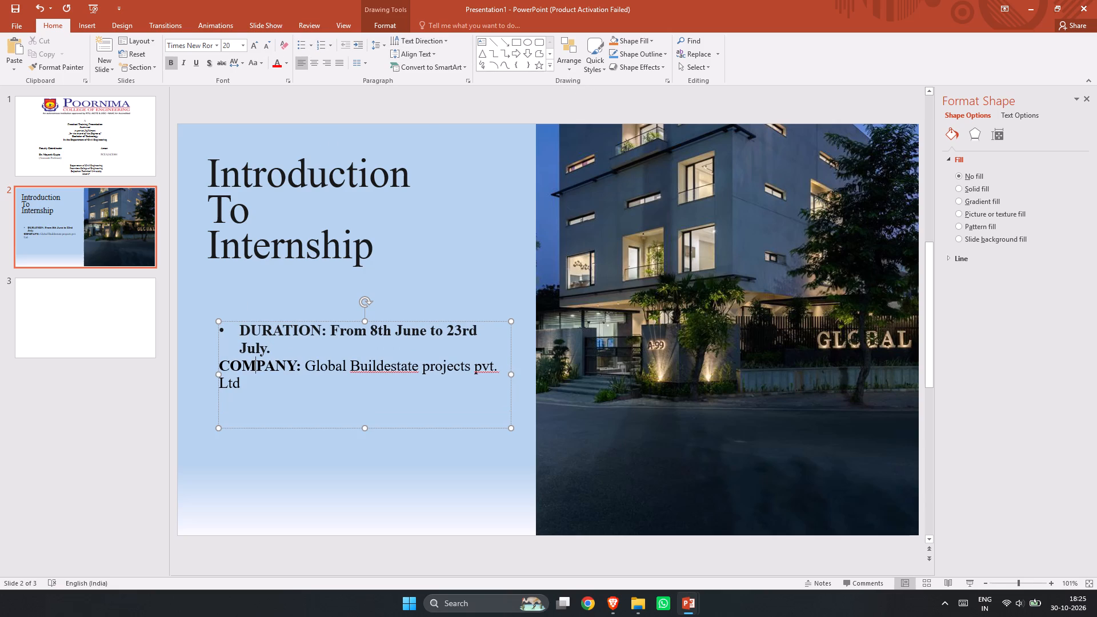
pyautogui.click(226, 360)
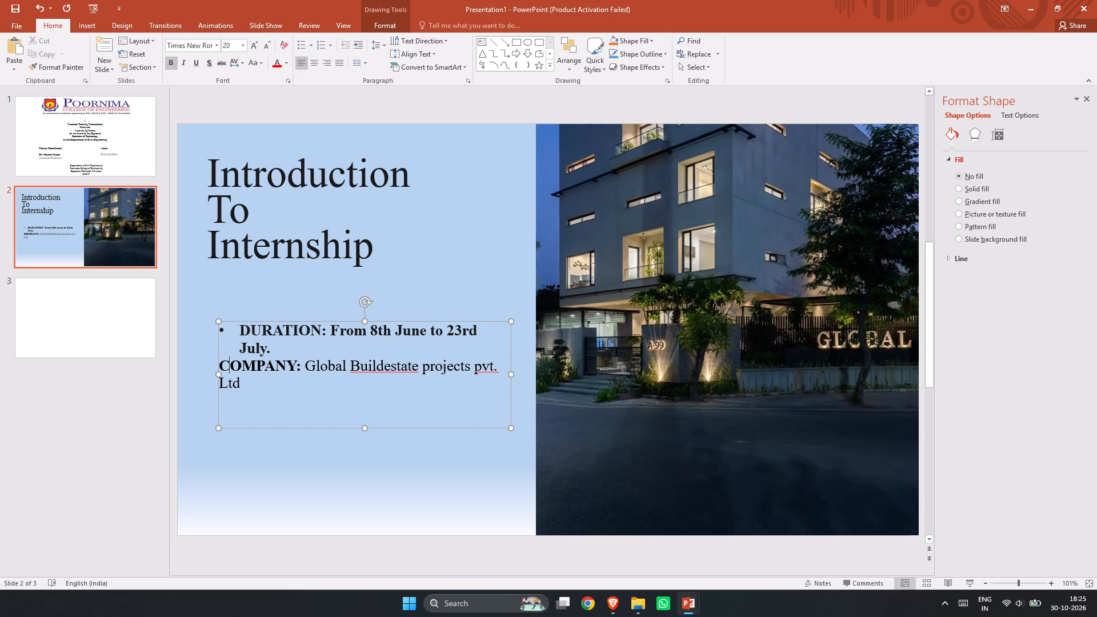
pyautogui.click(224, 362)
pyautogui.press('Return')
pyautogui.press('BackSpace')
pyautogui.press('Return')
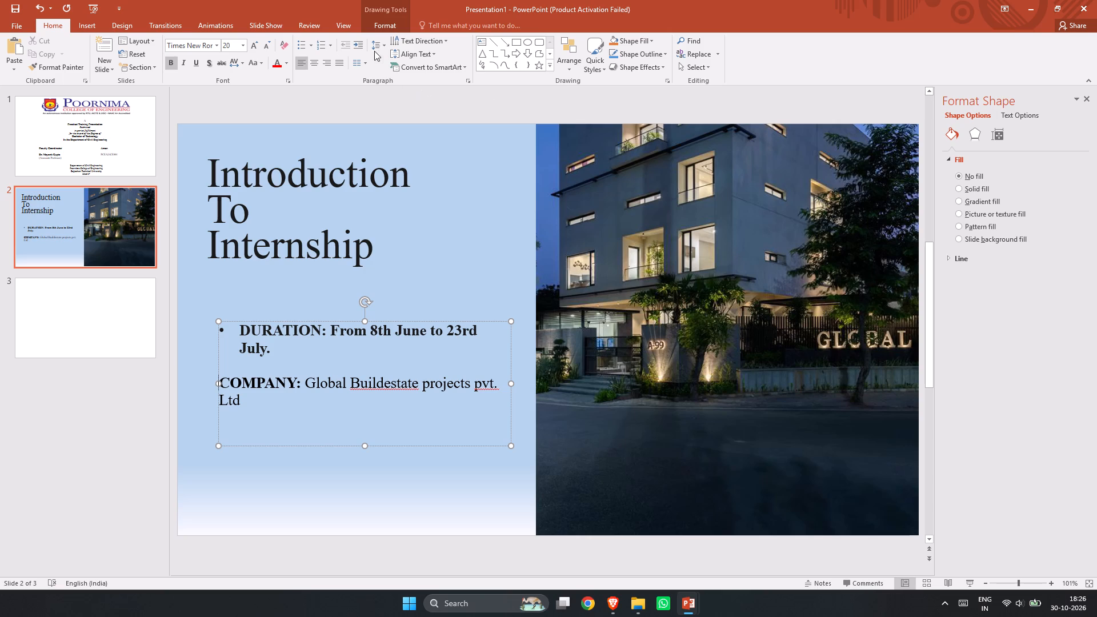
pyautogui.click(296, 41)
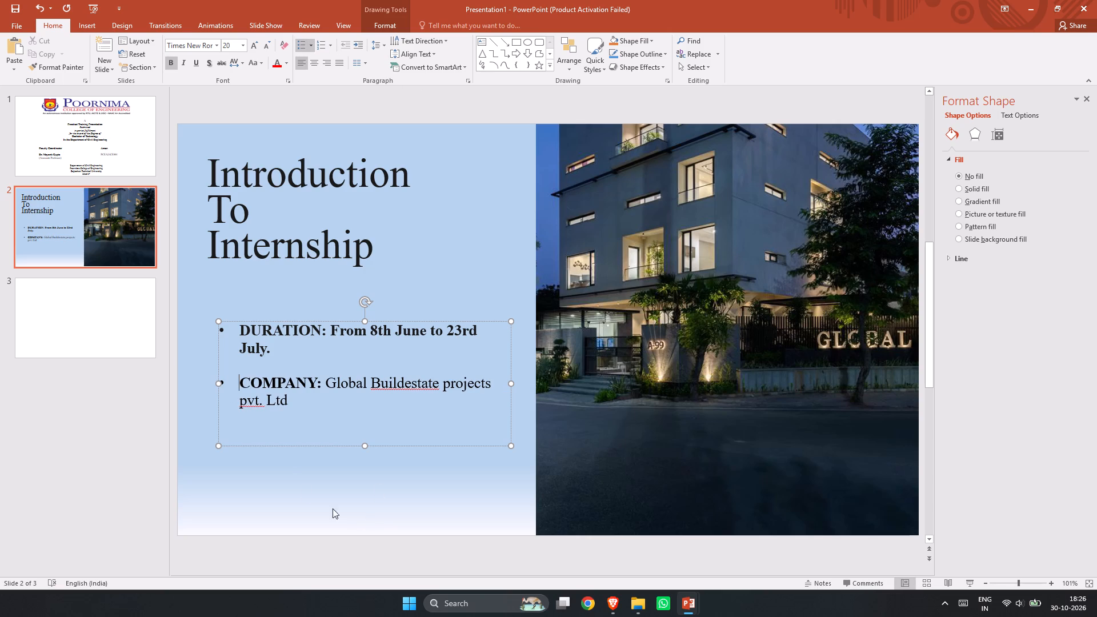
# Set the spelling check to ignore all occurrences of Buildestate in the COMPANY line.
pyautogui.rightClick(410, 382)
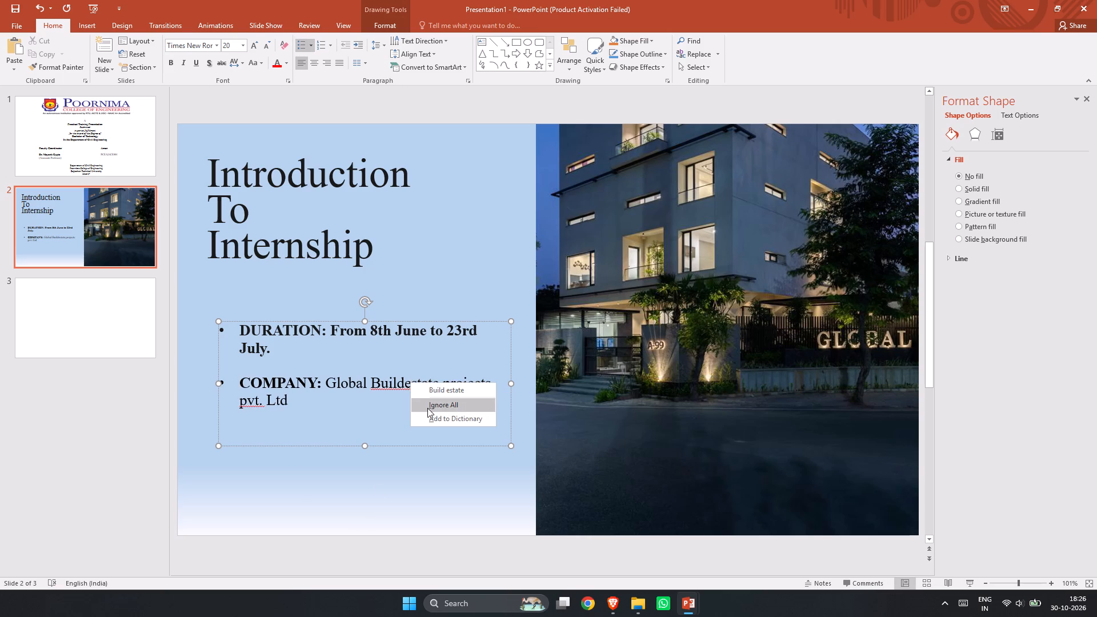
pyautogui.click(429, 410)
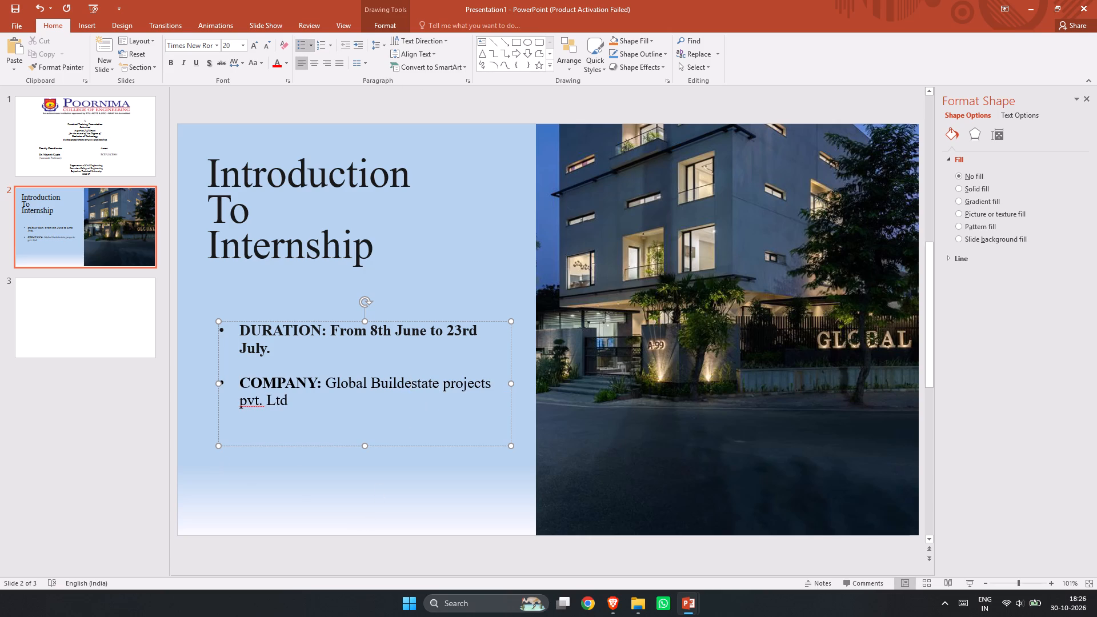